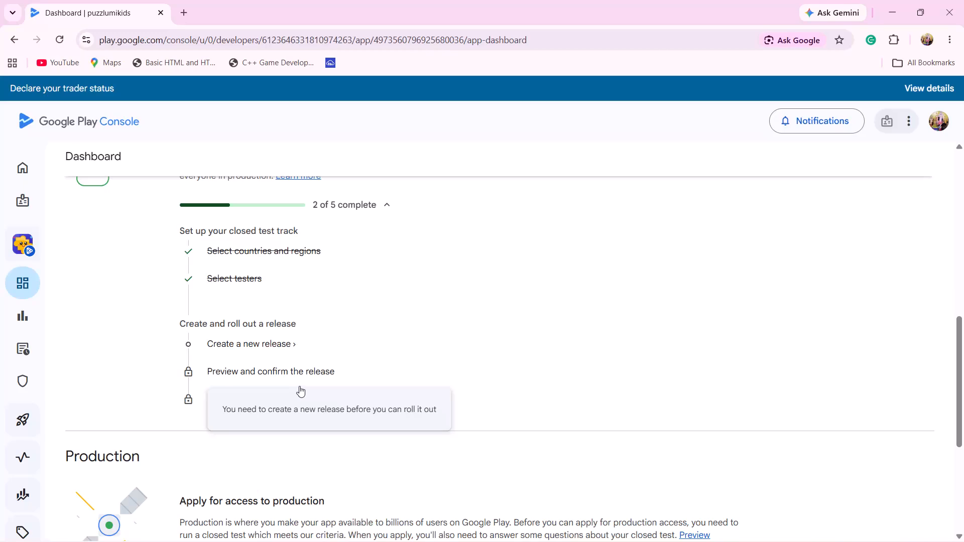
Open the task for creating a new closed testing release from the dashboard's setup checklist.
scroll(290, 150, "down", 2)
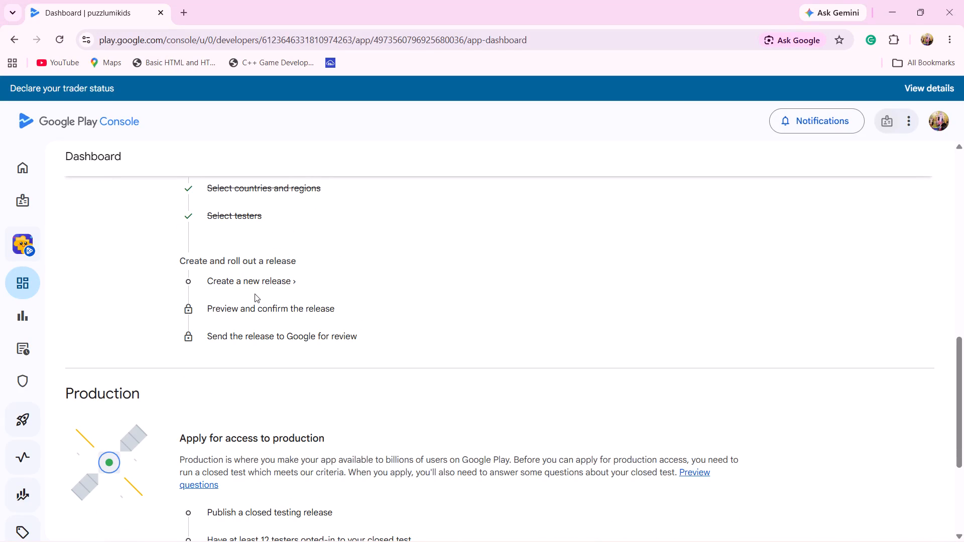
left_click(259, 278)
scroll(265, 284, "down", 1)
scroll(265, 289, "up", 2)
scroll(265, 291, "down", 1)
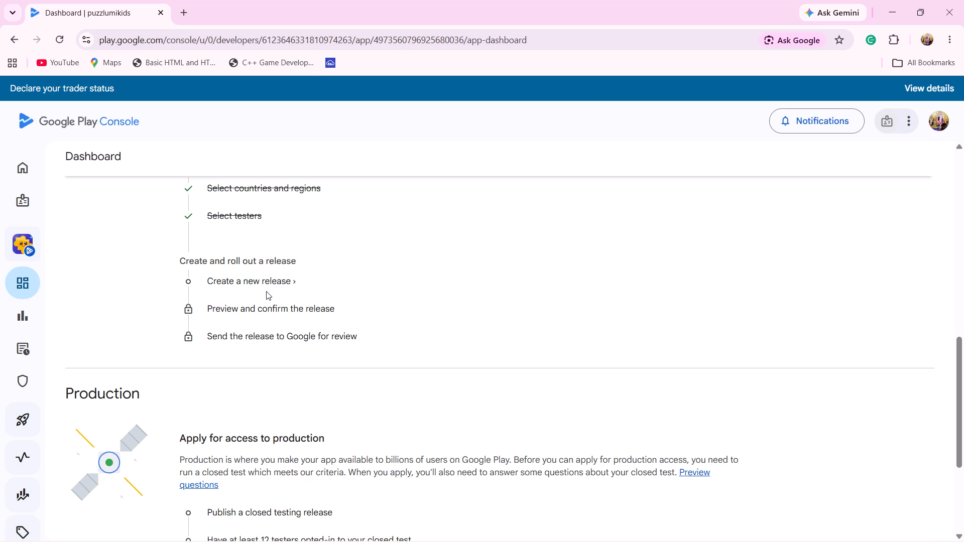
scroll(266, 291, "down", 5)
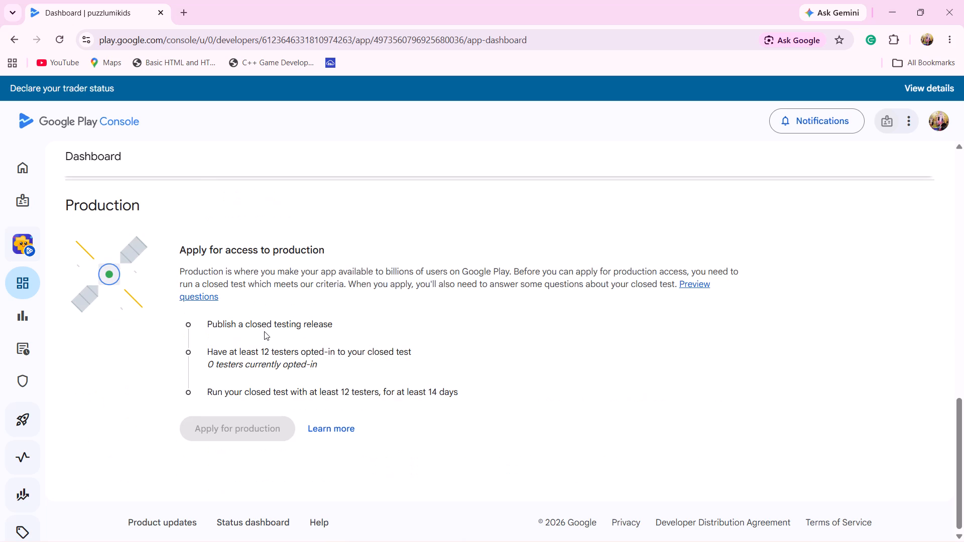
scroll(265, 329, "down", 1)
scroll(265, 329, "up", 1)
scroll(265, 329, "down", 1)
scroll(265, 329, "up", 1)
scroll(265, 329, "down", 2)
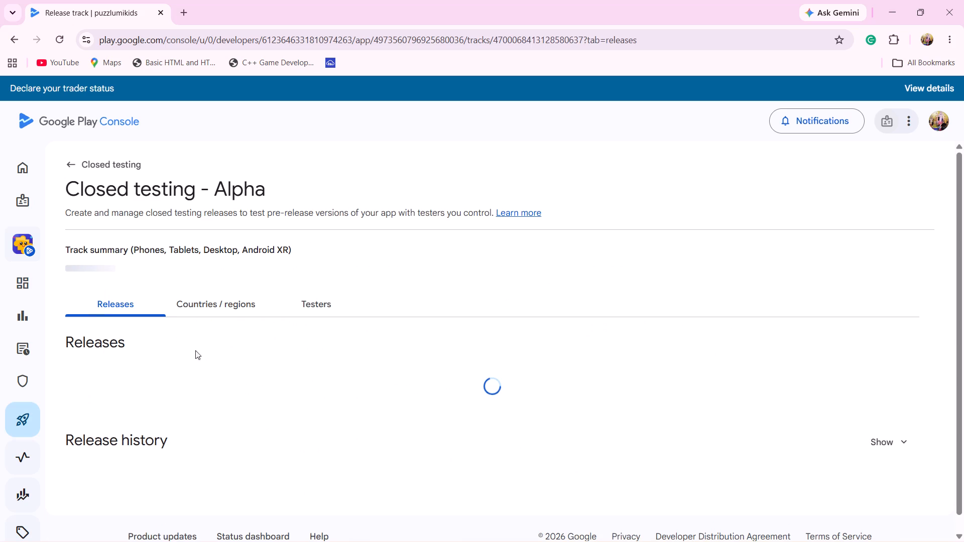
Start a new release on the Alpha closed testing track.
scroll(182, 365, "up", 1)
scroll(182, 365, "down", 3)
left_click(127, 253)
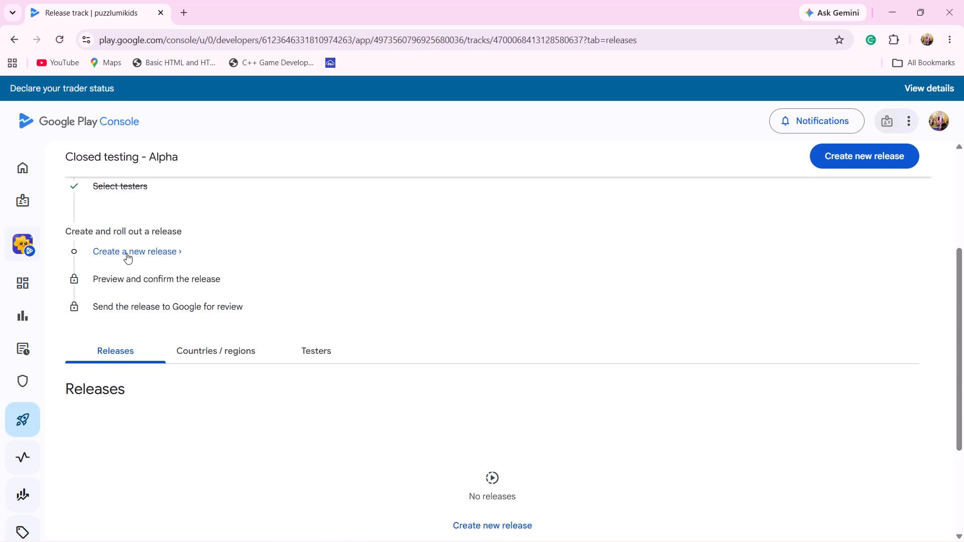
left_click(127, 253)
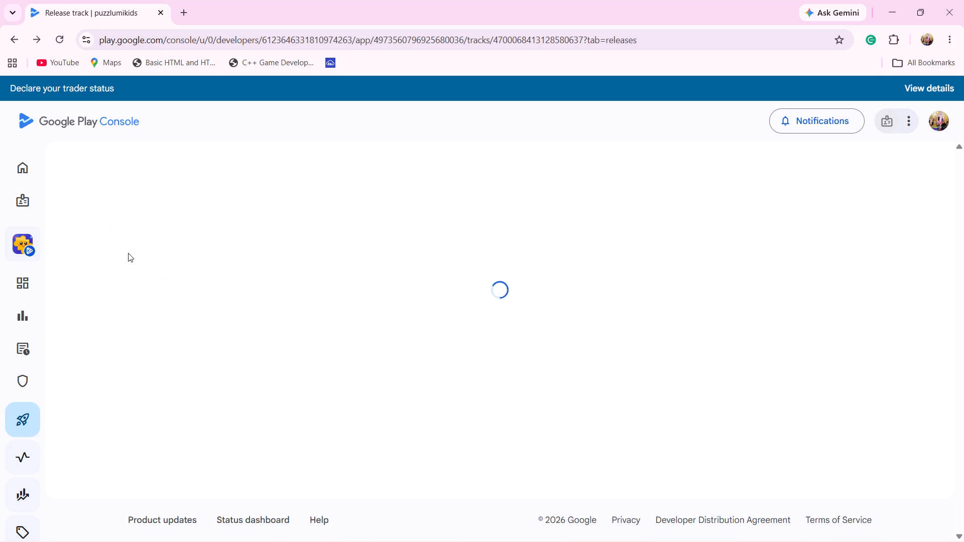
Review the Alpha track's setup checklist, its draft release and the release history section.
scroll(579, 318, "down", 3)
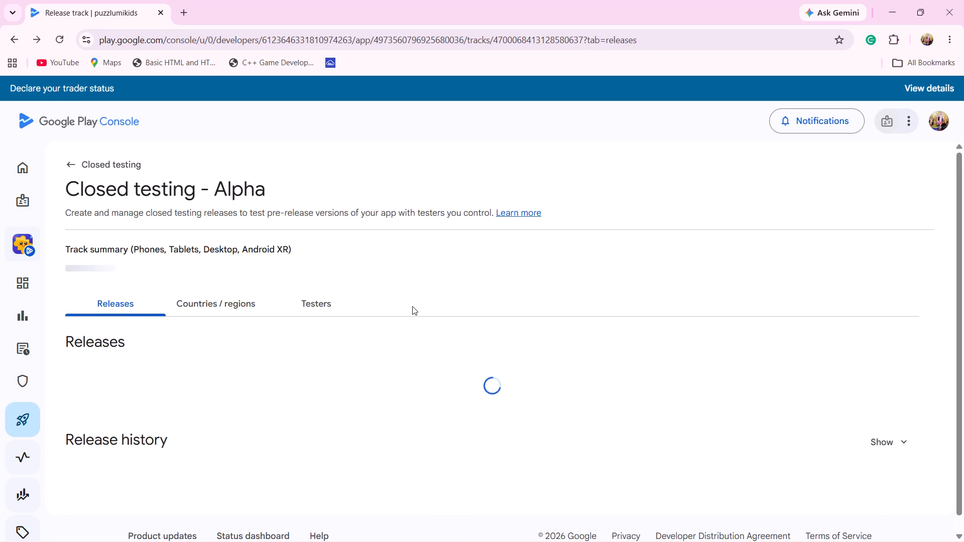
scroll(412, 306, "down", 13)
scroll(412, 306, "up", 2)
scroll(412, 306, "down", 1)
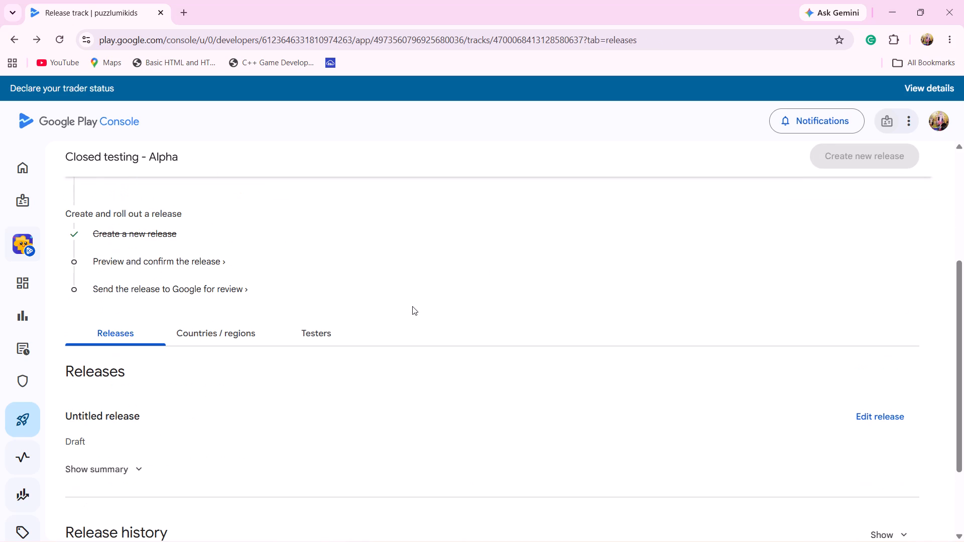
scroll(409, 304, "down", 3)
scroll(409, 304, "up", 3)
scroll(409, 304, "down", 8)
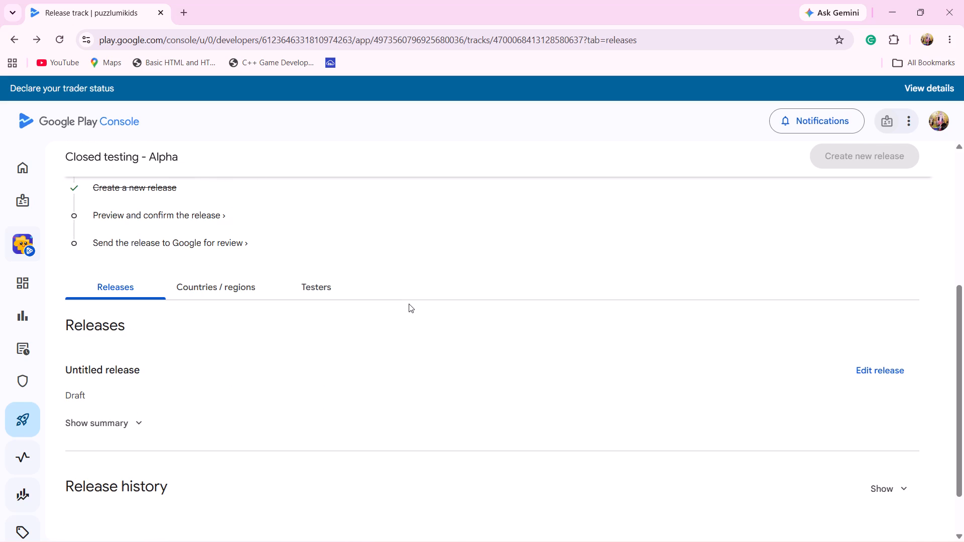
scroll(409, 304, "down", 3)
scroll(409, 304, "up", 4)
scroll(409, 304, "down", 1)
scroll(409, 304, "up", 1)
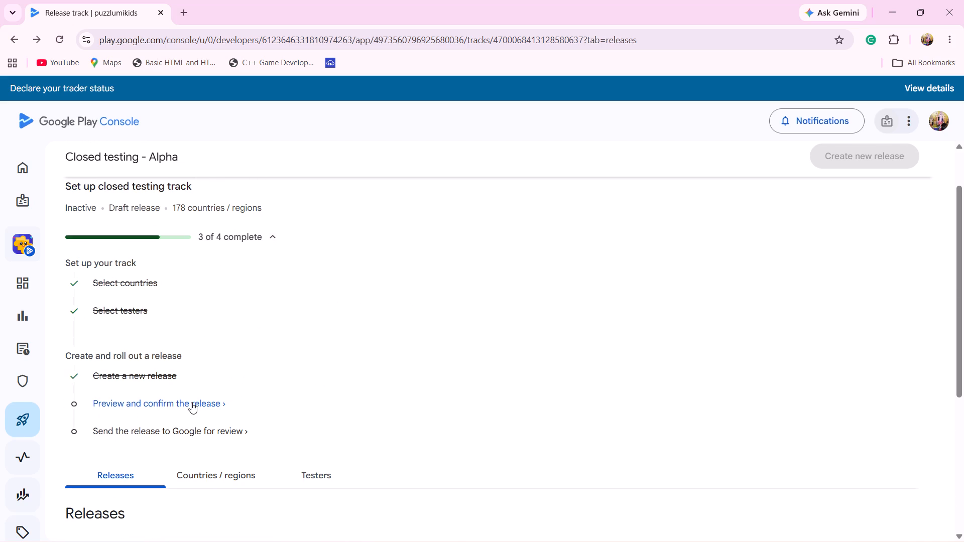
Open the draft release's preview and confirmation page and read its list of errors and the release delivery section.
left_click(187, 407)
scroll(417, 343, "down", 2)
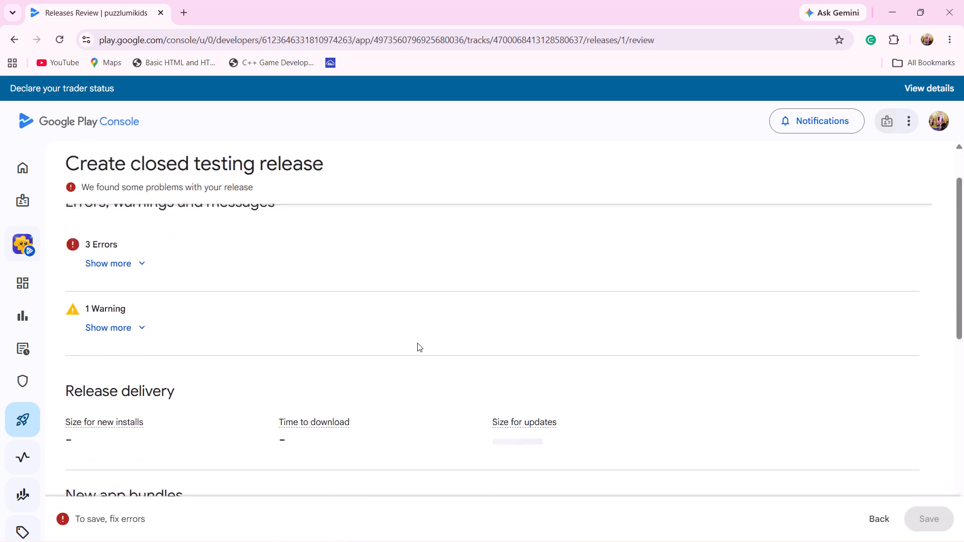
scroll(417, 343, "down", 1)
scroll(113, 218, "up", 2)
left_click(143, 264)
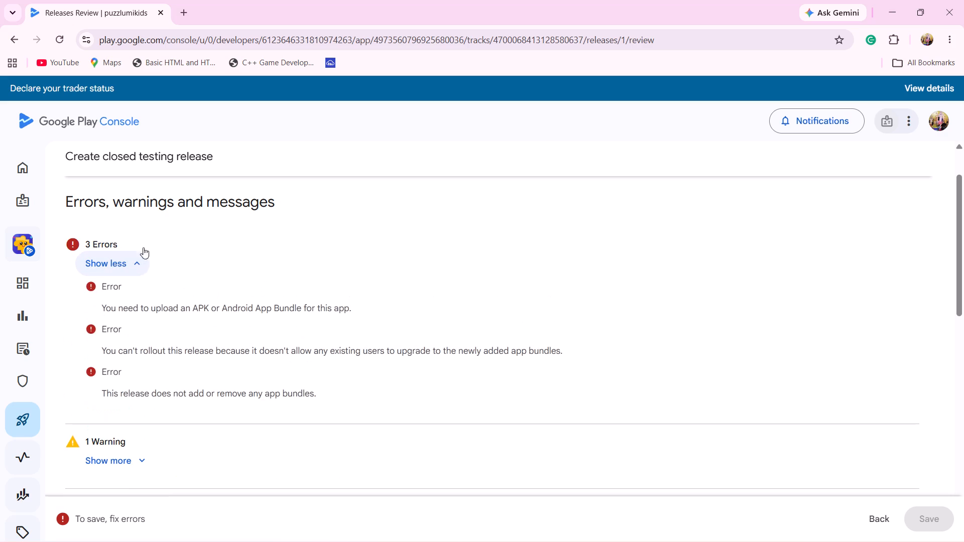
left_click_drag(128, 209, 369, 231)
left_click(369, 231)
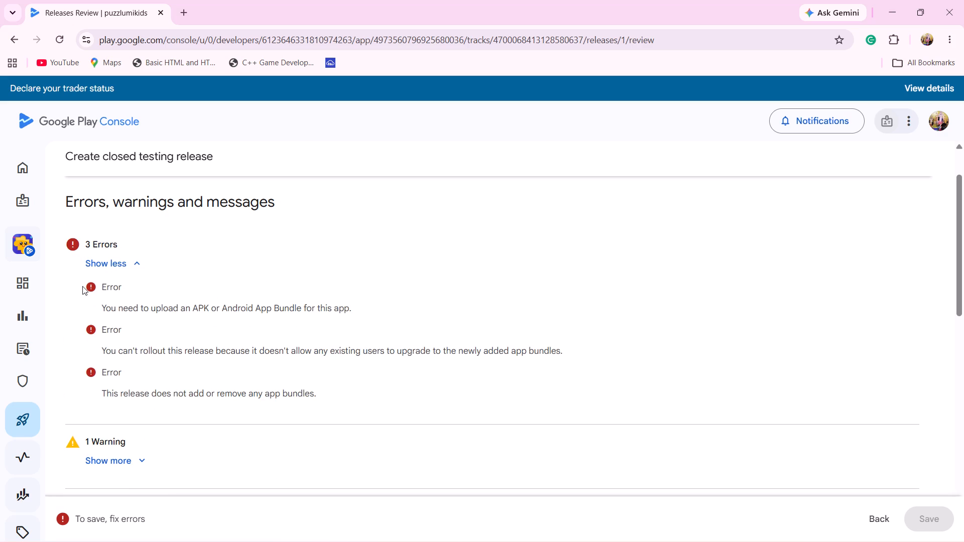
left_click_drag(82, 286, 149, 325)
left_click(149, 324)
left_click_drag(137, 312, 220, 310)
left_click(220, 310)
left_click_drag(220, 310, 370, 306)
scroll(365, 346, "down", 3)
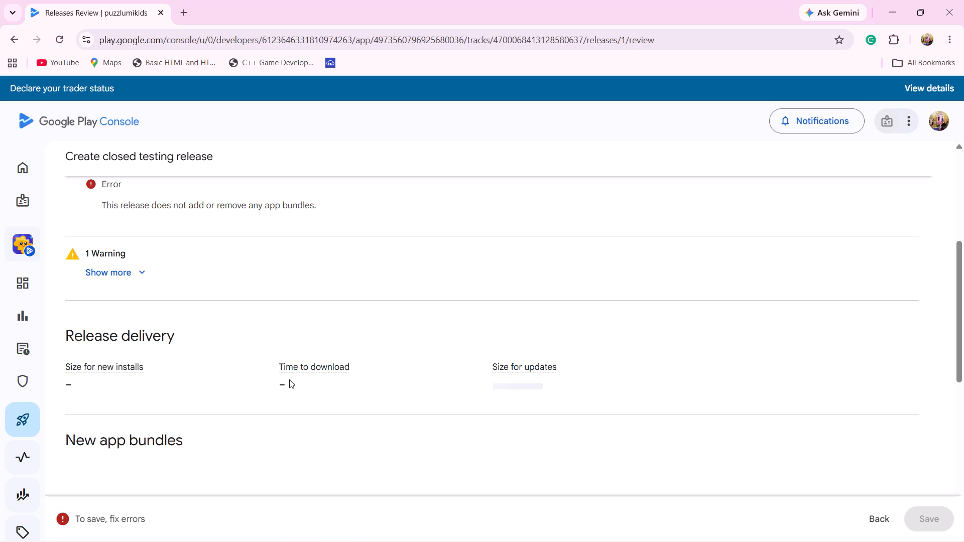
left_click(290, 379)
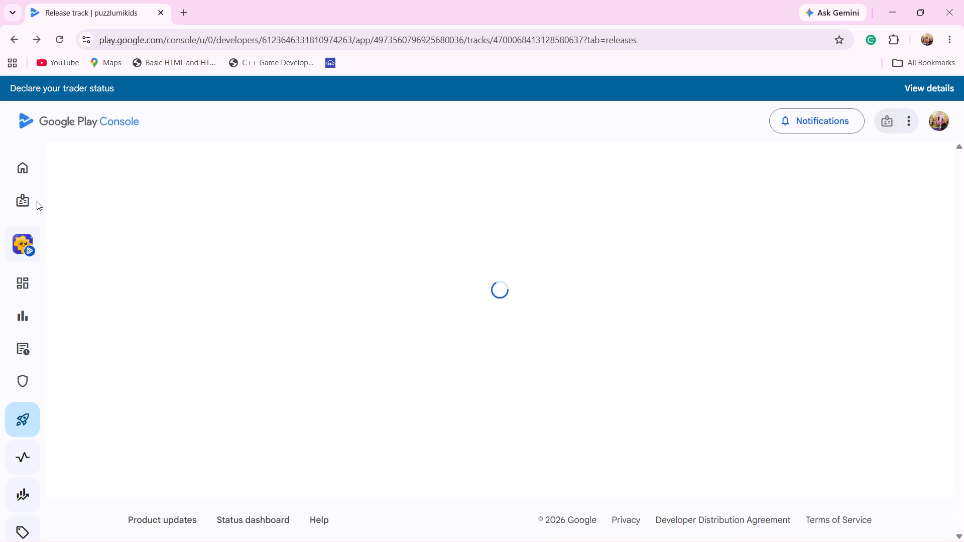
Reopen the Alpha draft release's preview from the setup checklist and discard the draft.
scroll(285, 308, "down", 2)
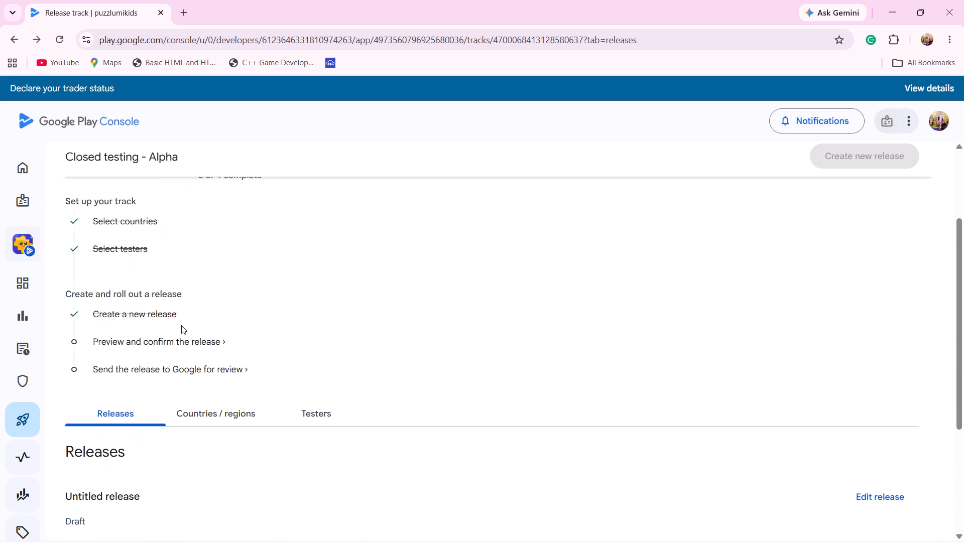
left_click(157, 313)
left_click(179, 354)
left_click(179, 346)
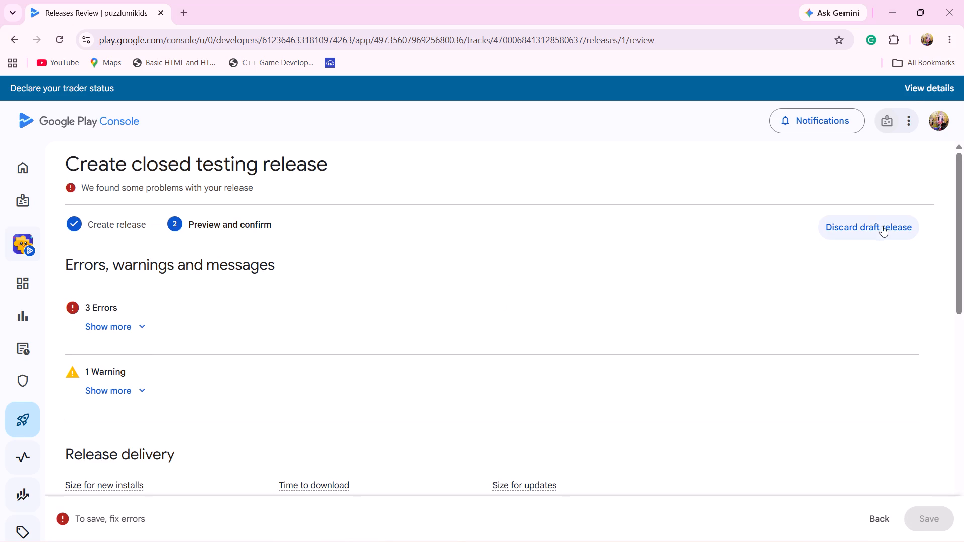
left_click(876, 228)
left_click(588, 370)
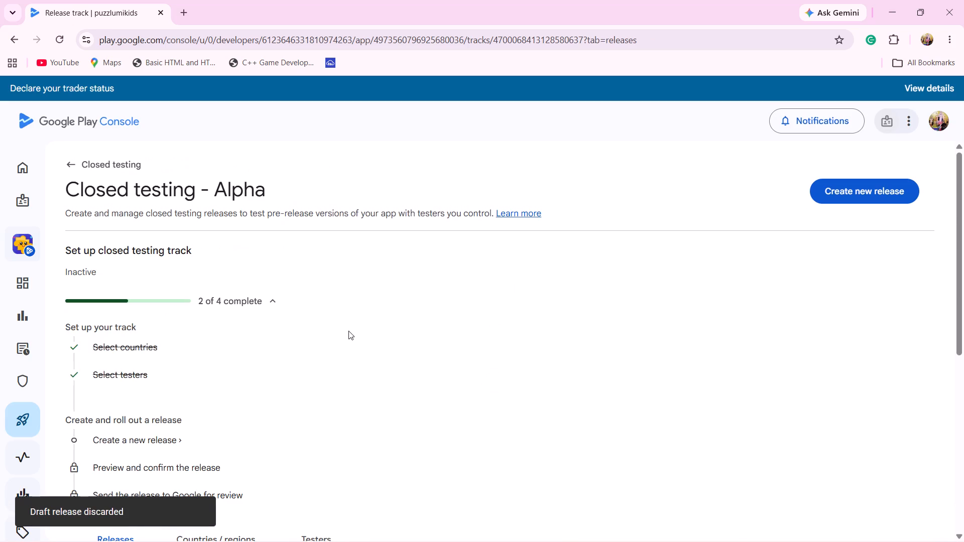
Create a new closed testing release on the Alpha track.
scroll(187, 356, "down", 2)
left_click(165, 315)
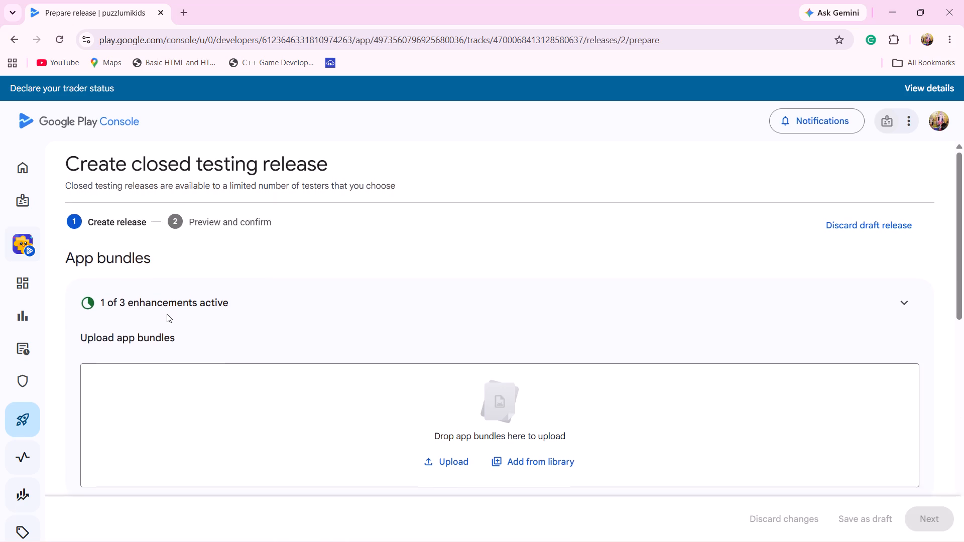
Examine the app bundle upload area and release details of the closed testing release form.
scroll(464, 453, "down", 2)
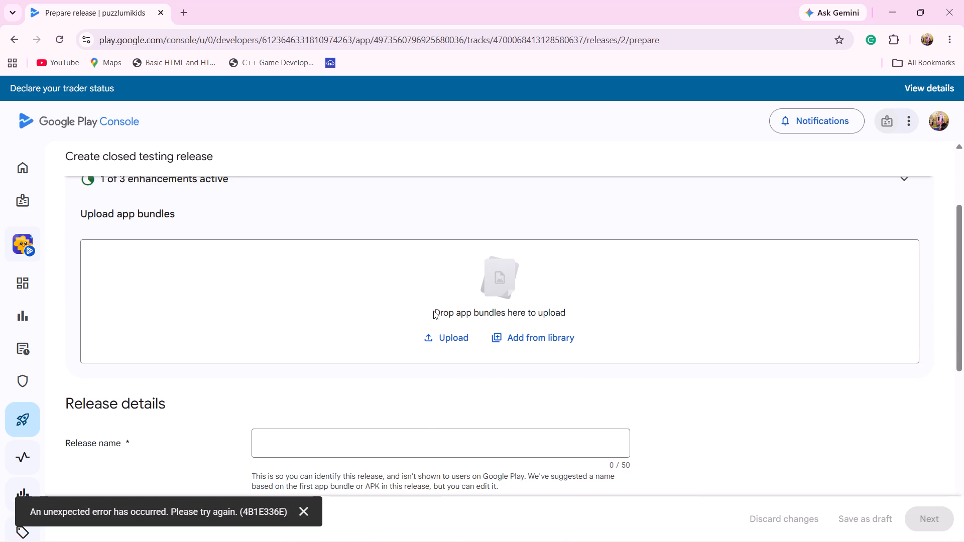
left_click_drag(433, 311, 589, 310)
left_click(589, 310)
scroll(309, 303, "up", 1)
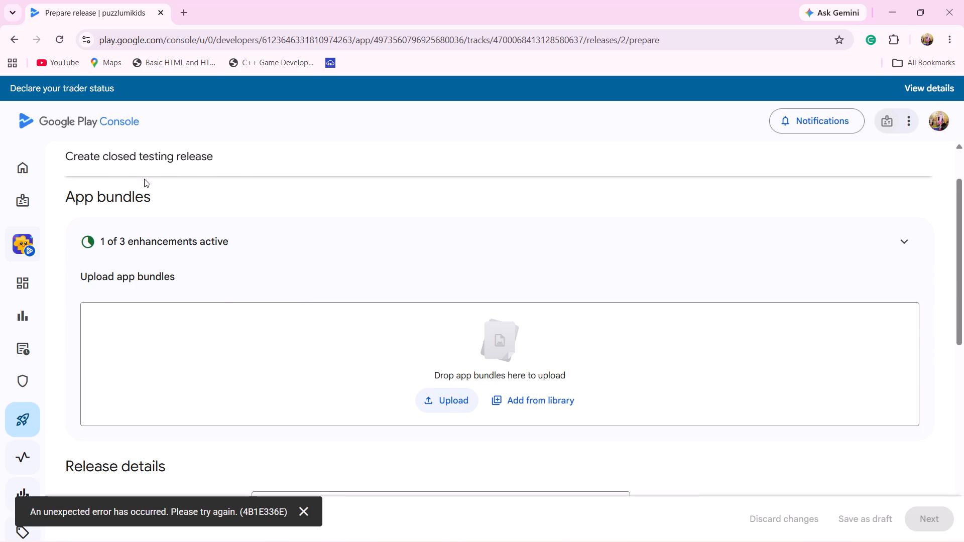
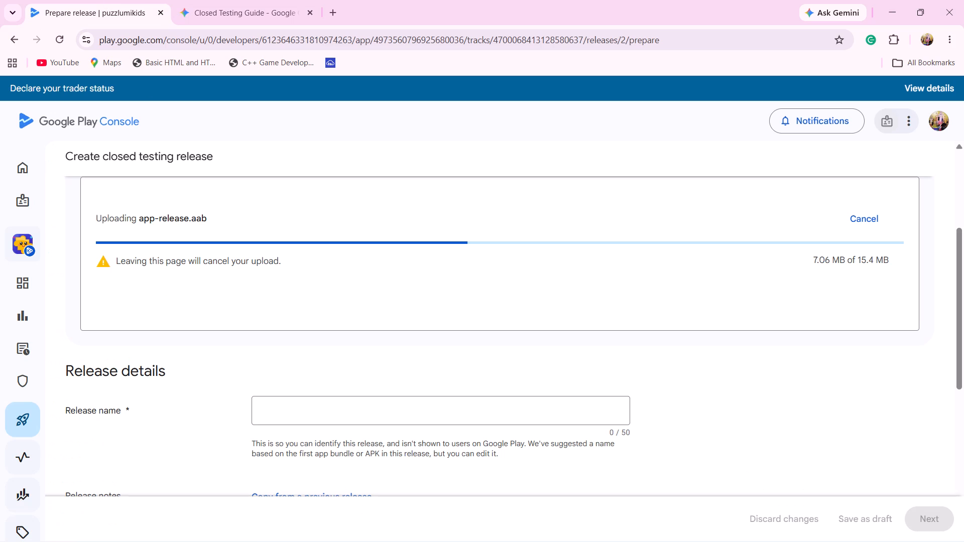
scroll(255, 352, "down", 1)
scroll(255, 352, "up", 1)
scroll(307, 389, "down", 2)
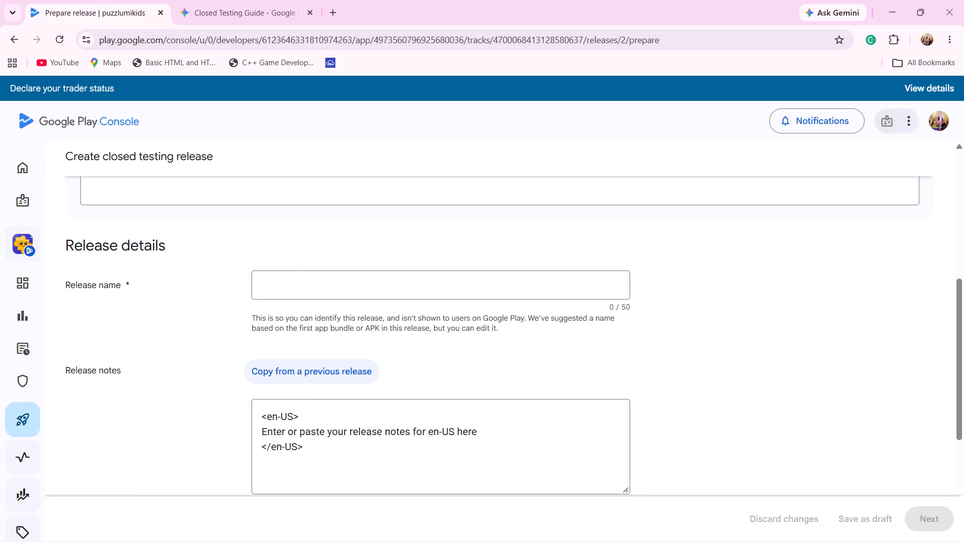
left_click(325, 285)
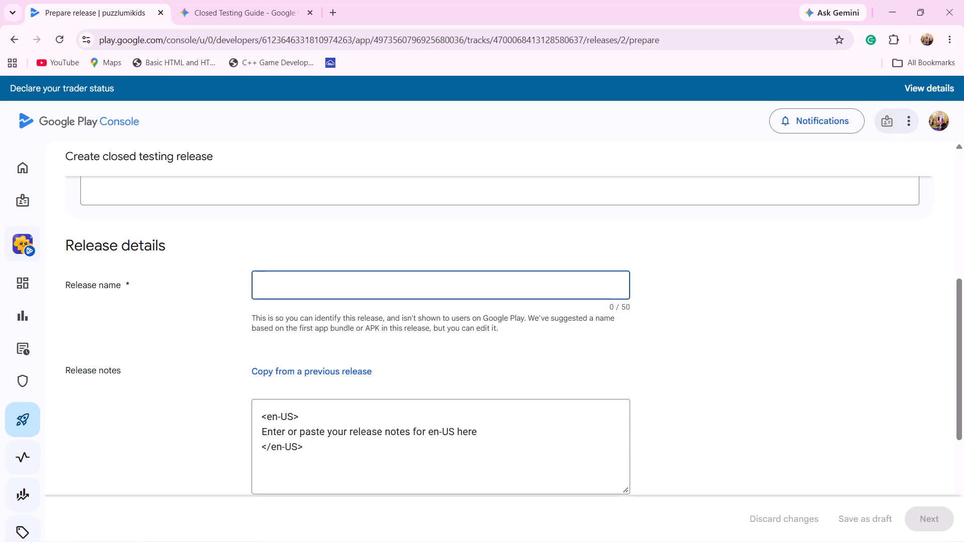
key("0")
key("BackSpace")
type("0.0.01")
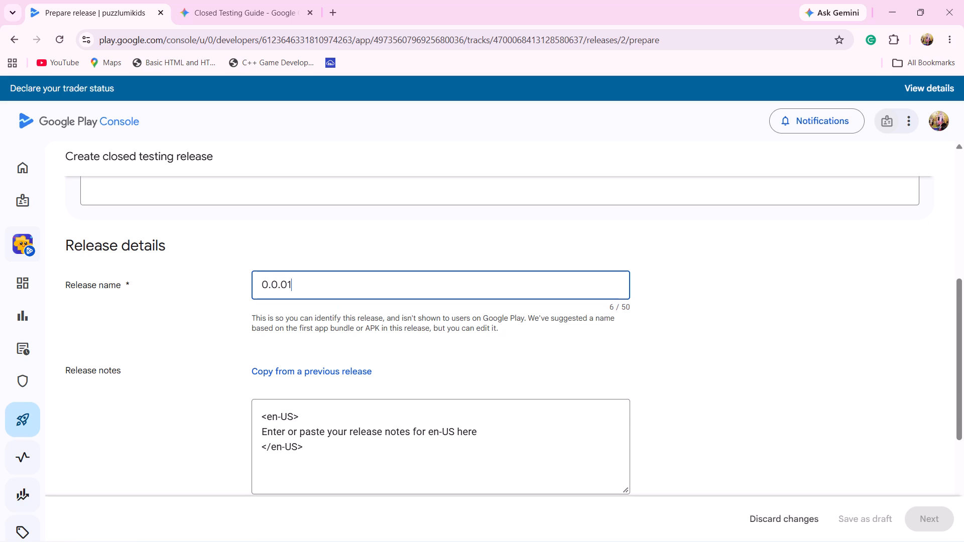
key("BackSpace")
type(".1")
Delete the placeholder text between the en-US tags of the release notes.
left_click_drag(259, 428, 481, 429)
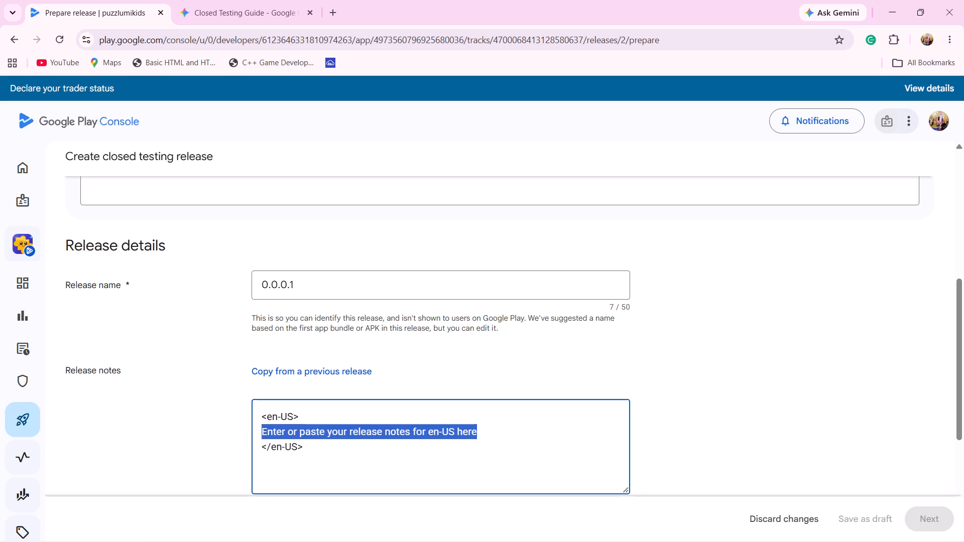
key("BackSpace")
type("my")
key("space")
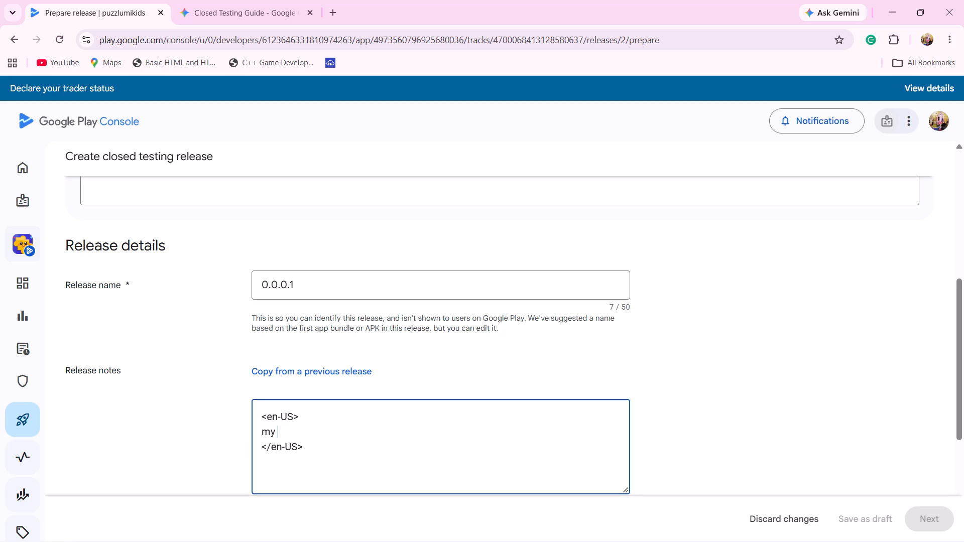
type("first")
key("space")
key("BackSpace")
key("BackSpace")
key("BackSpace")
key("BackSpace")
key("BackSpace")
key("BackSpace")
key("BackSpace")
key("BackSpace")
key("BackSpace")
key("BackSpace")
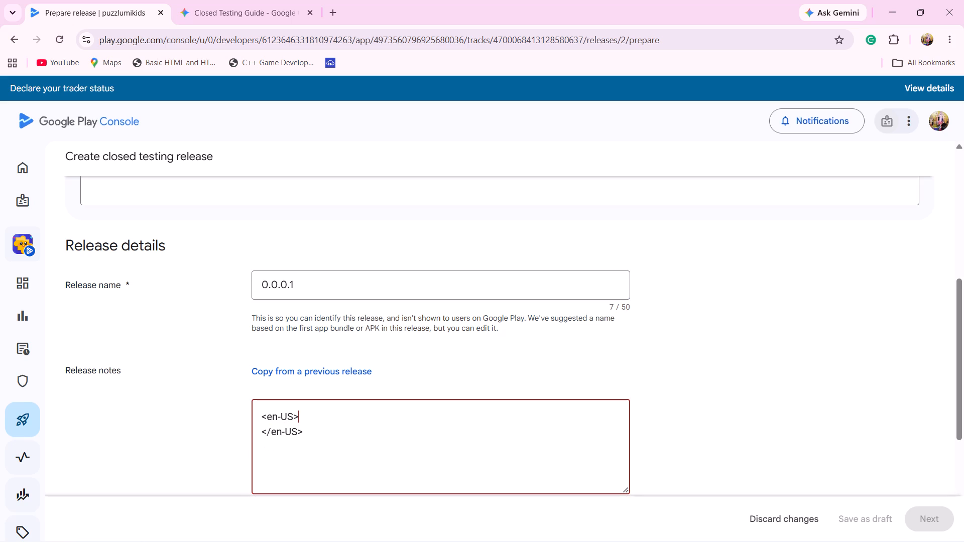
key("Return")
Enter "this app first version realse" between the en-US tags of the release notes.
type("thisapp")
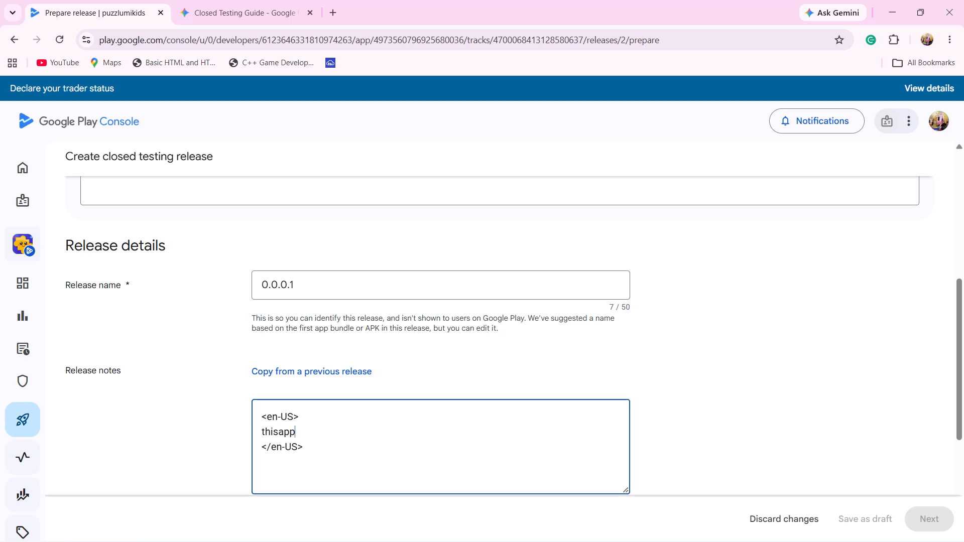
key("BackSpace")
key("BackSpace")
key("BackSpace")
key("space")
type("app v")
key("BackSpace")
type("first version reales")
key("space")
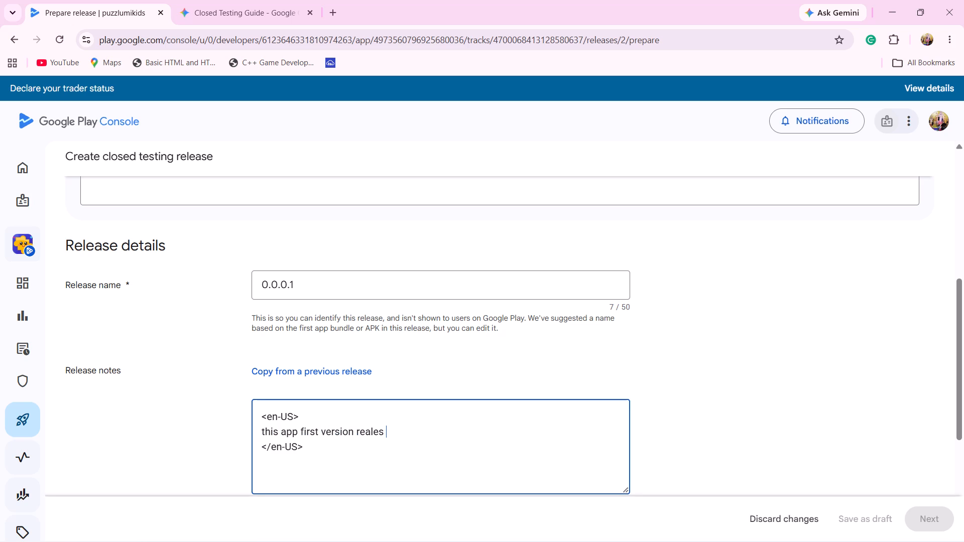
key("BackSpace")
key("BackSpace")
key("BackSpace")
key("BackSpace")
key("BackSpace")
type("alses")
key("BackSpace")
Copy the release note line and search Google for it in a new tab to check its spelling.
key("shift+Left")
key("shift+Left")
key("shift+Left")
key("shift+Left")
key("shift+Left")
key("shift+Left")
key("shift+Left")
key("shift+Left")
key("shift+Left")
key("shift+Left")
key("shift+Left")
key("shift+Left")
key("shift+Left")
key("shift+Left")
key("shift+Left")
key("shift+Left")
key("shift+Left")
key("shift+Left")
key("shift+Left")
key("shift+Left")
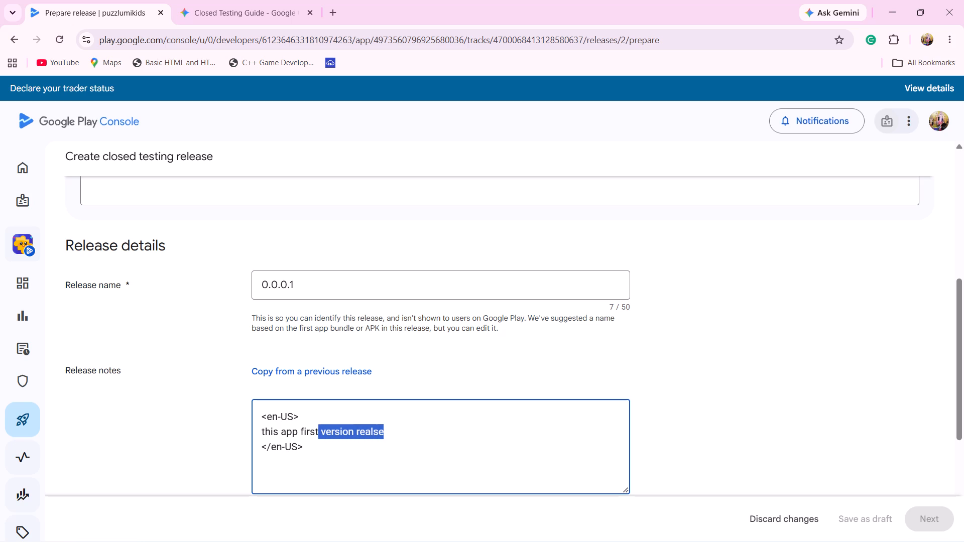
key("shift+Left")
key("shift+Left")
key("shift+Left")
key("shift+Left")
key("shift+Left")
key("shift+Left")
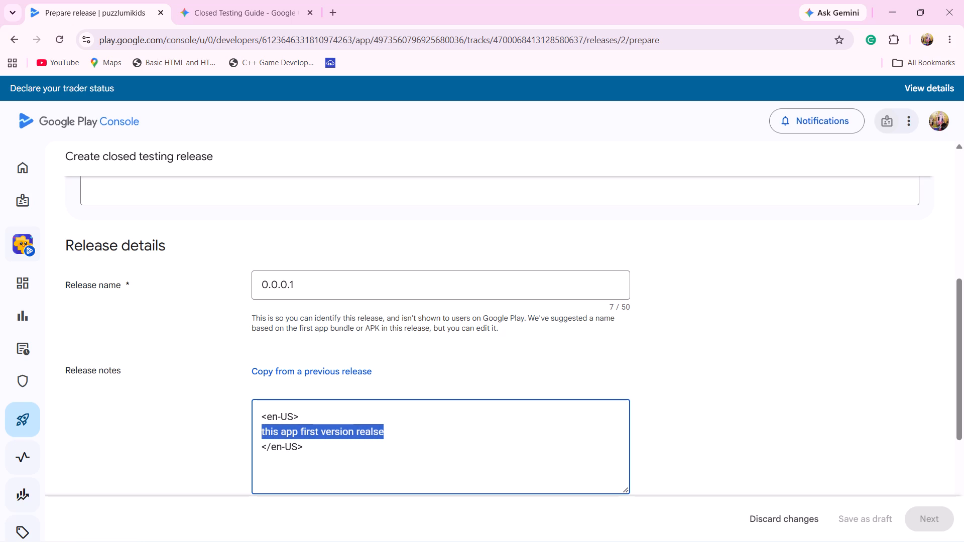
key("ctrl+c")
left_click(430, 2)
left_click(329, 8)
key("ctrl+v")
key("Return")
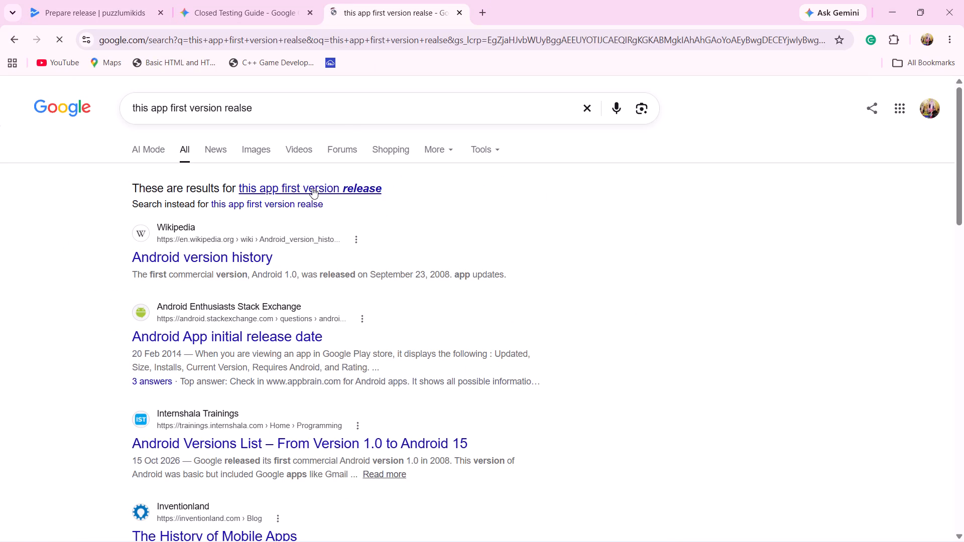
Copy Google's corrected phrase "this app first version release" and replace the selected release note line in Play Console with it.
left_click(312, 188)
left_click(172, 108)
key("ctrl+a")
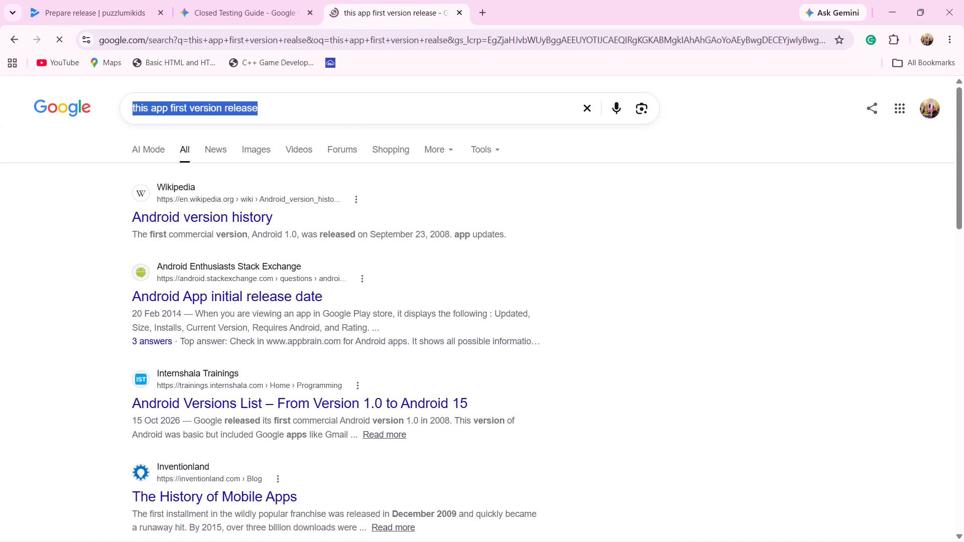
key("ctrl+c")
key("ctrl+c")
left_click(28, 0)
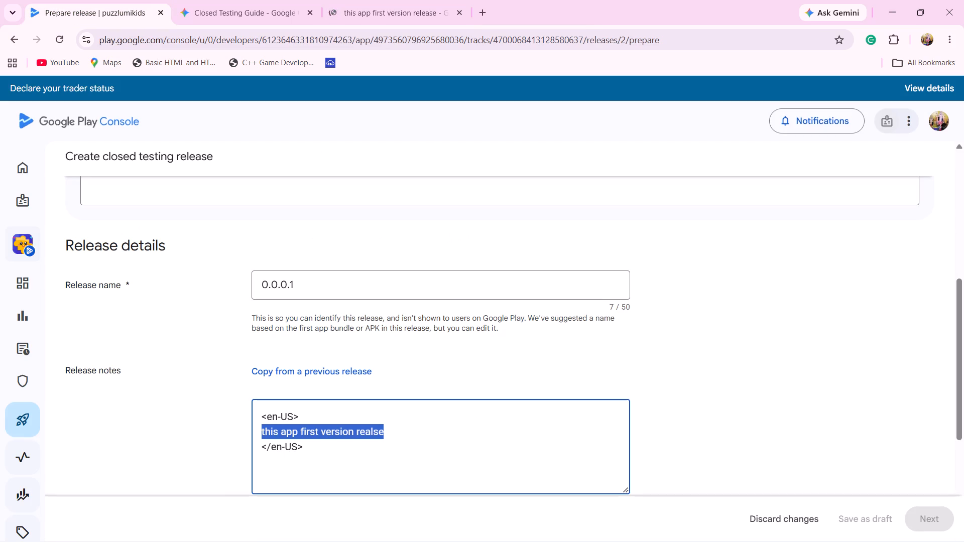
key("ctrl+v")
key("ctrl+b")
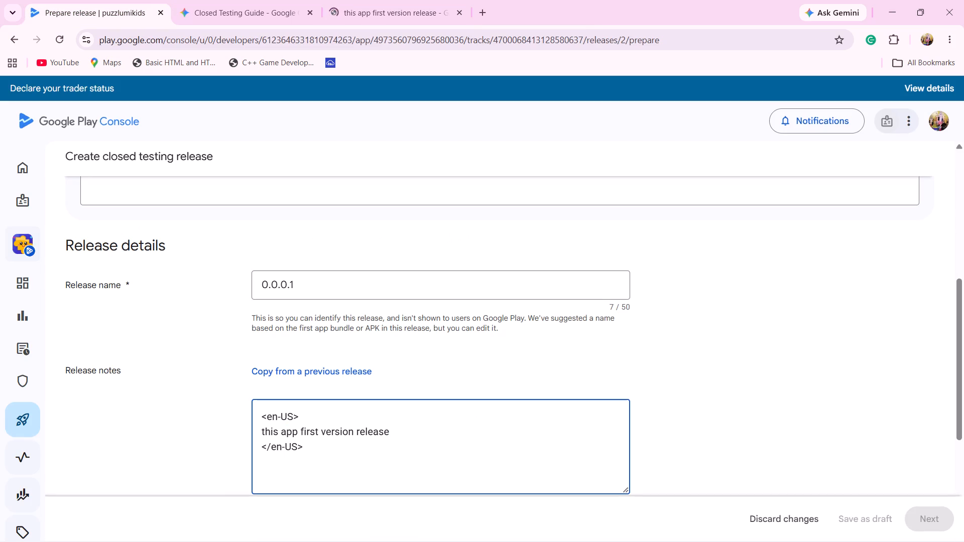
Capitalise the first letter of the release note so it reads "This app first version release".
left_click(265, 430)
key("BackSpace")
key("shift+t")
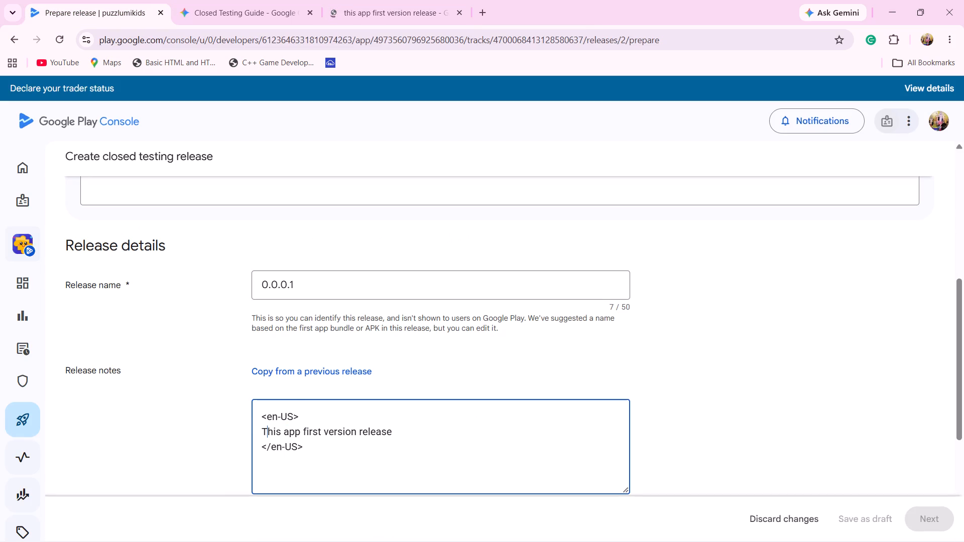
Look over the completed release details and check the upload progress of app-release.aab.
scroll(749, 373, "down", 7)
left_click(714, 386)
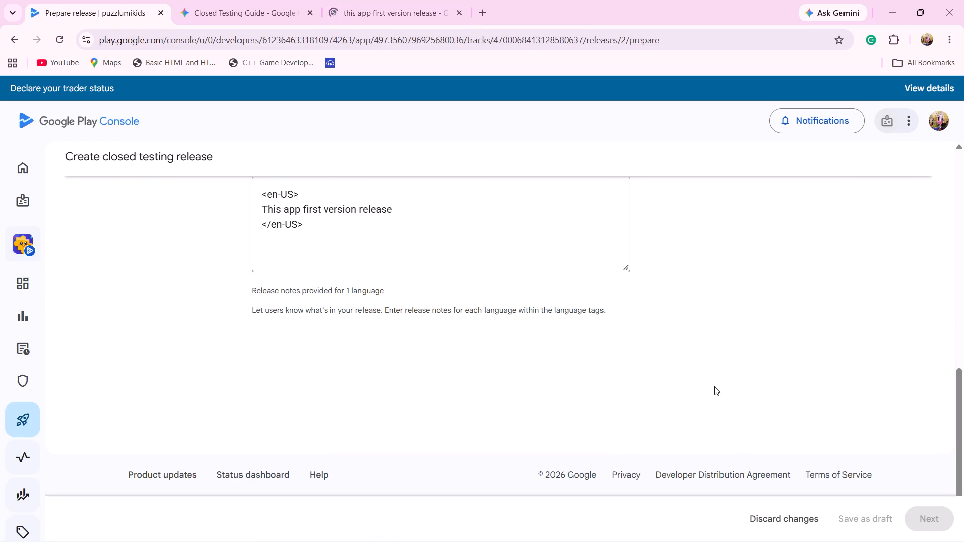
scroll(613, 396, "down", 1)
scroll(613, 396, "up", 5)
scroll(611, 390, "down", 1)
scroll(611, 390, "up", 1)
scroll(611, 390, "down", 1)
scroll(611, 390, "up", 2)
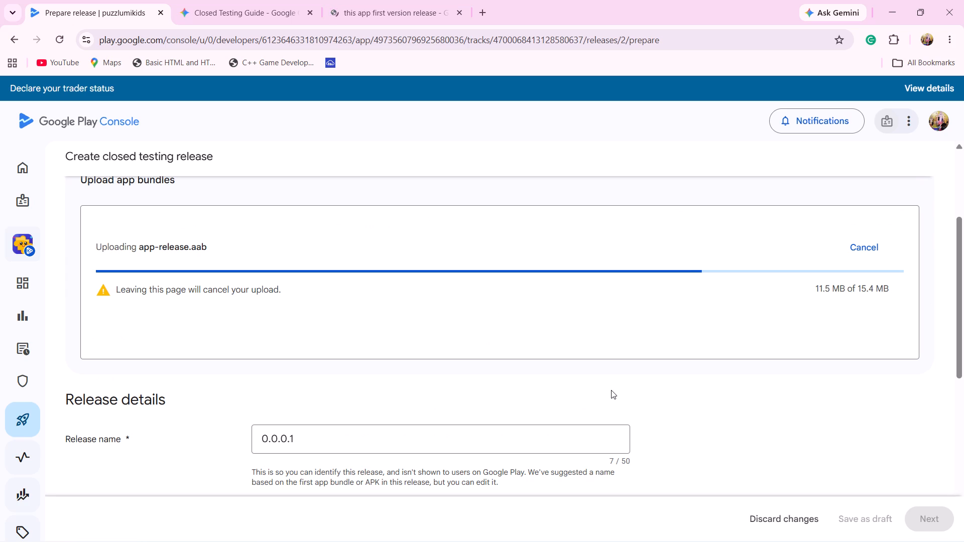
scroll(612, 391, "down", 1)
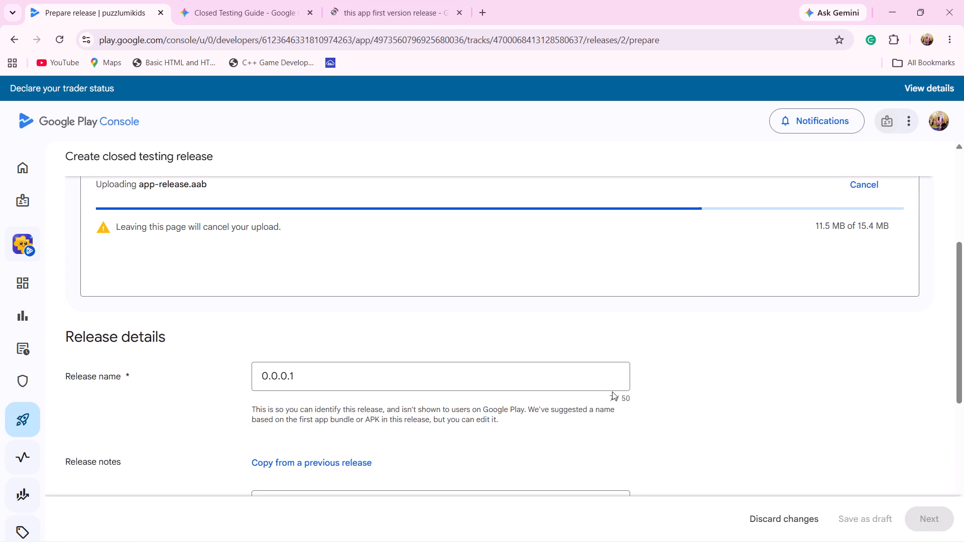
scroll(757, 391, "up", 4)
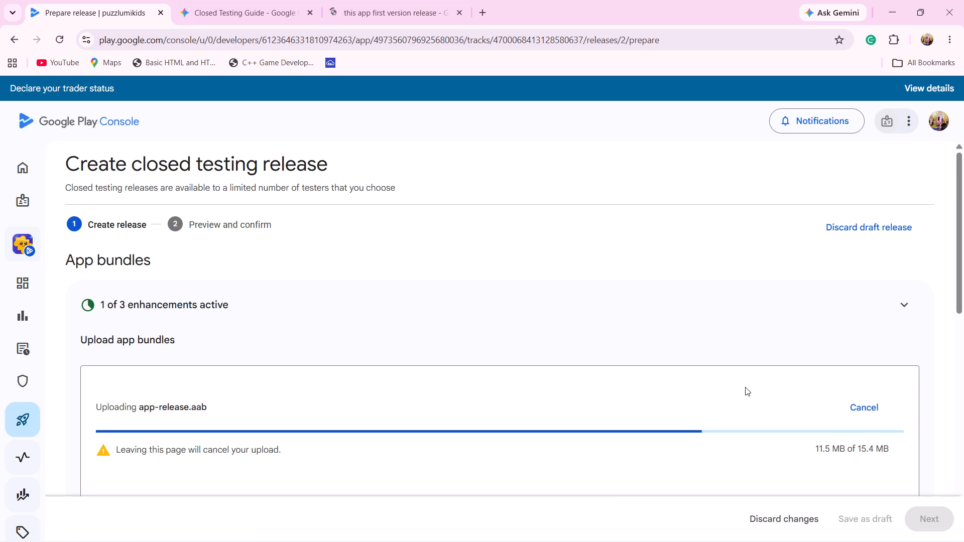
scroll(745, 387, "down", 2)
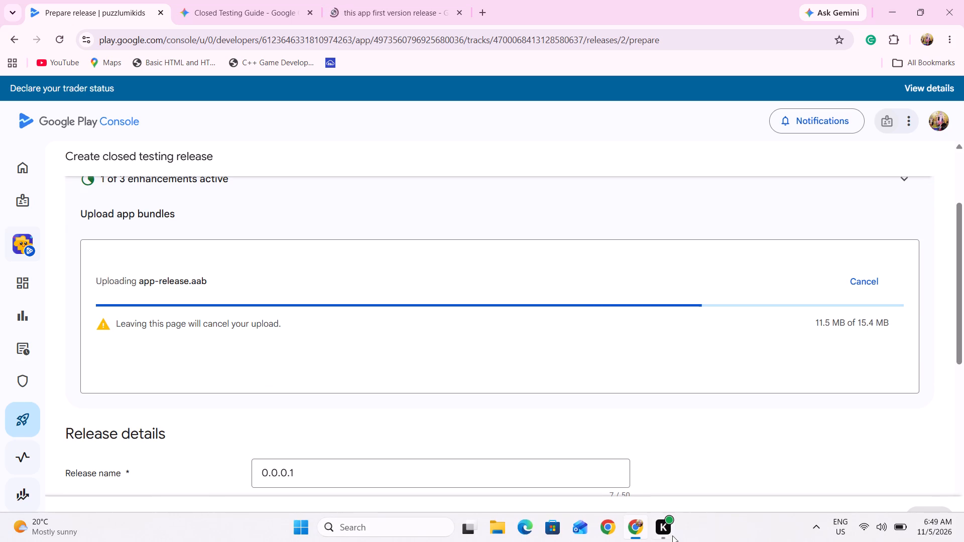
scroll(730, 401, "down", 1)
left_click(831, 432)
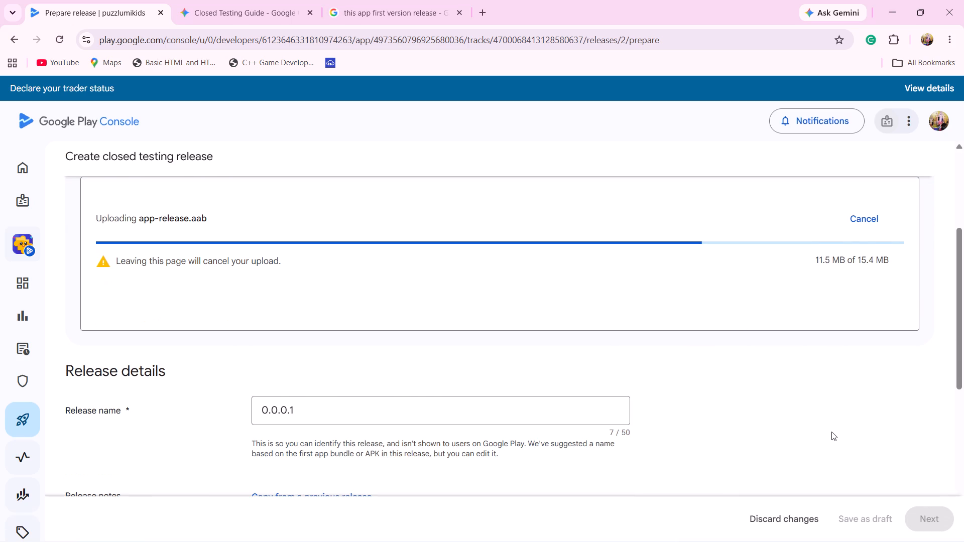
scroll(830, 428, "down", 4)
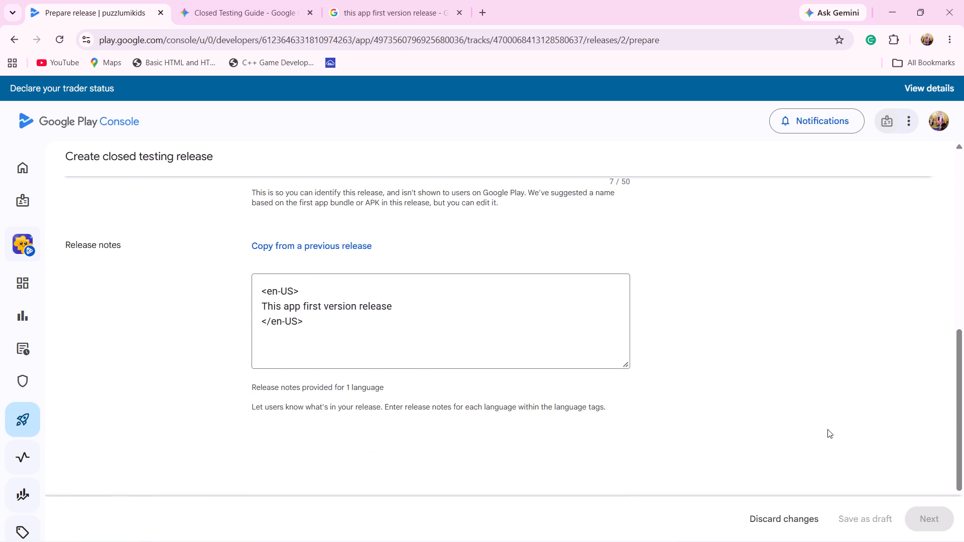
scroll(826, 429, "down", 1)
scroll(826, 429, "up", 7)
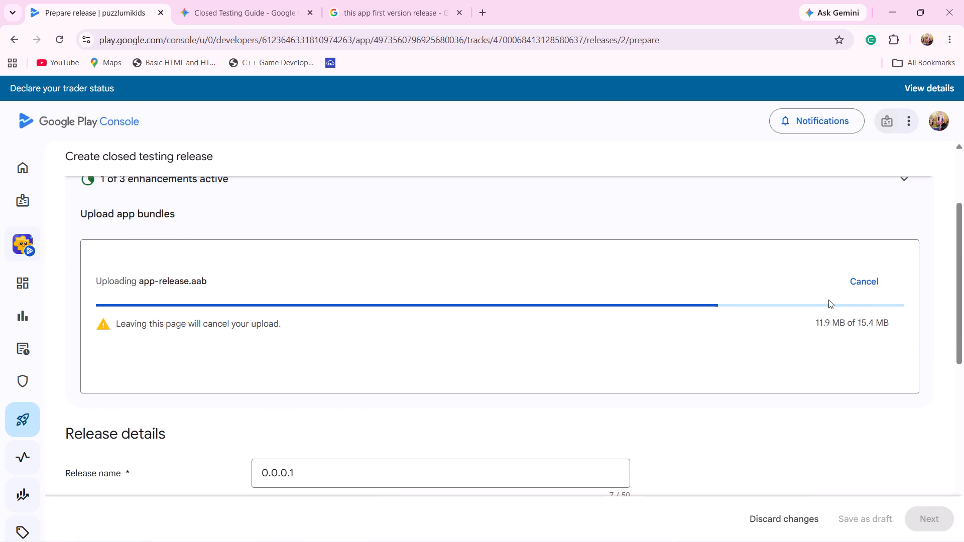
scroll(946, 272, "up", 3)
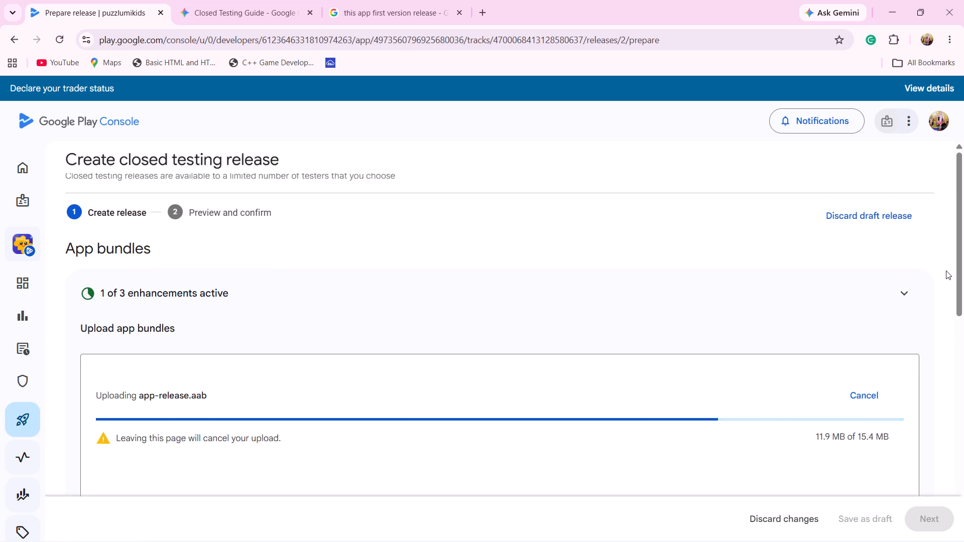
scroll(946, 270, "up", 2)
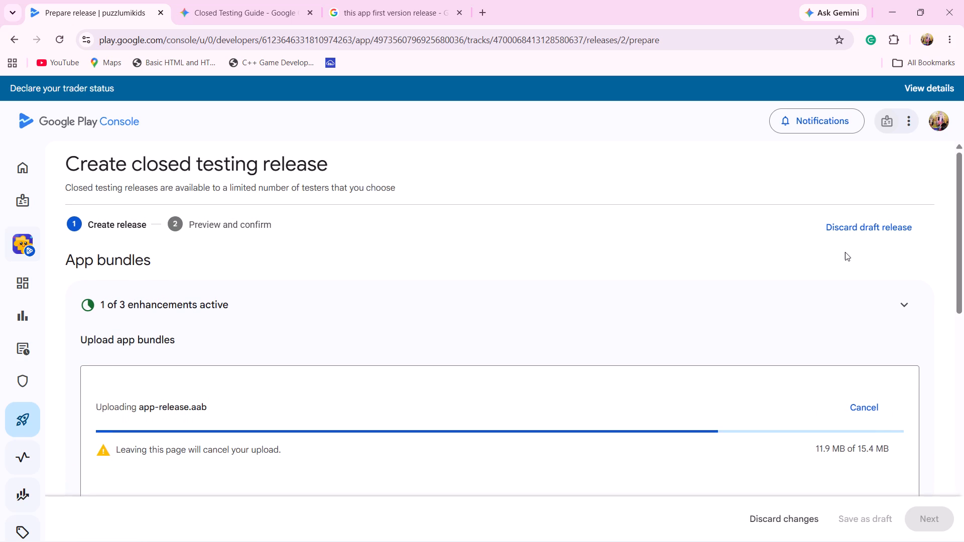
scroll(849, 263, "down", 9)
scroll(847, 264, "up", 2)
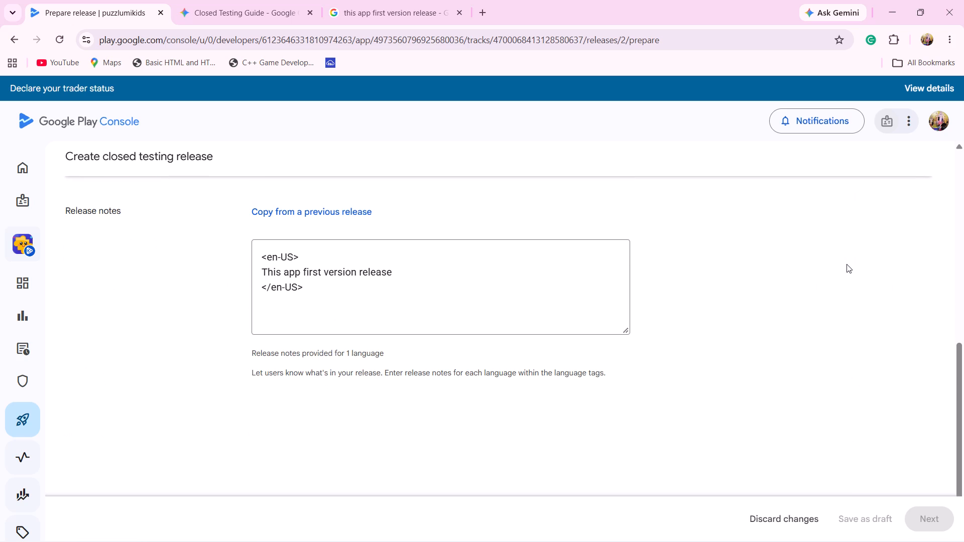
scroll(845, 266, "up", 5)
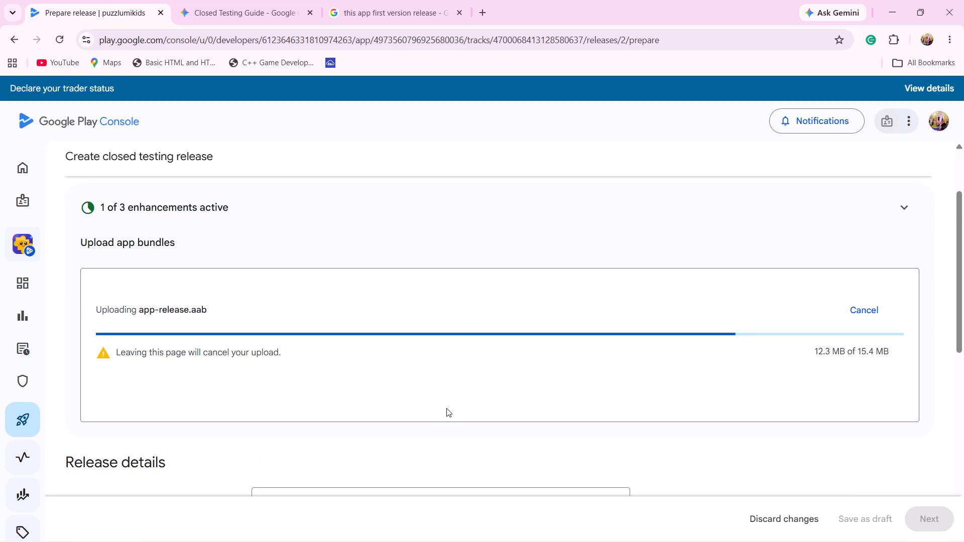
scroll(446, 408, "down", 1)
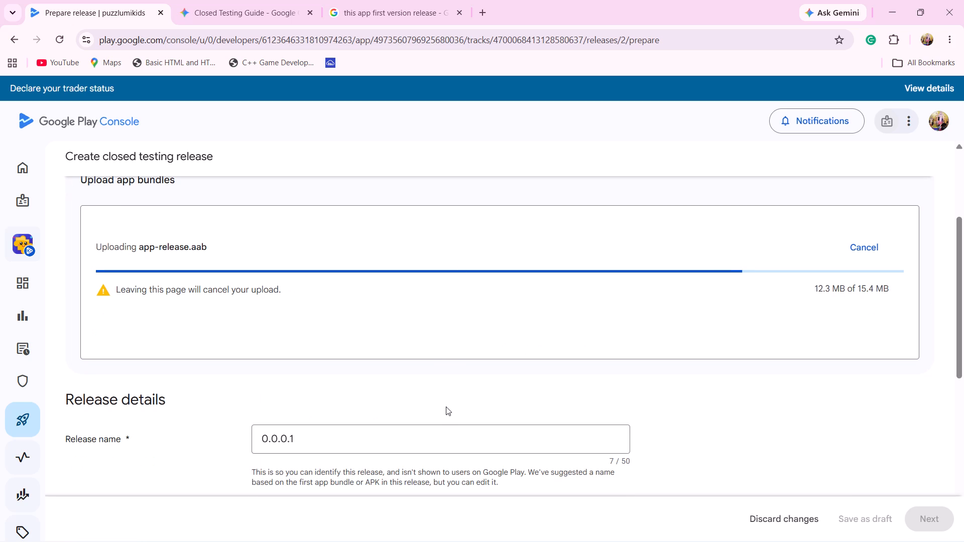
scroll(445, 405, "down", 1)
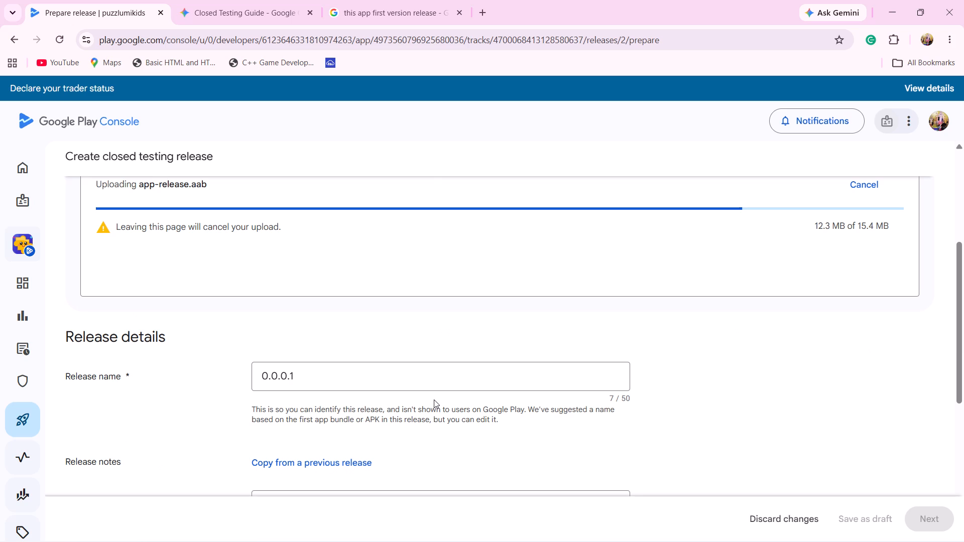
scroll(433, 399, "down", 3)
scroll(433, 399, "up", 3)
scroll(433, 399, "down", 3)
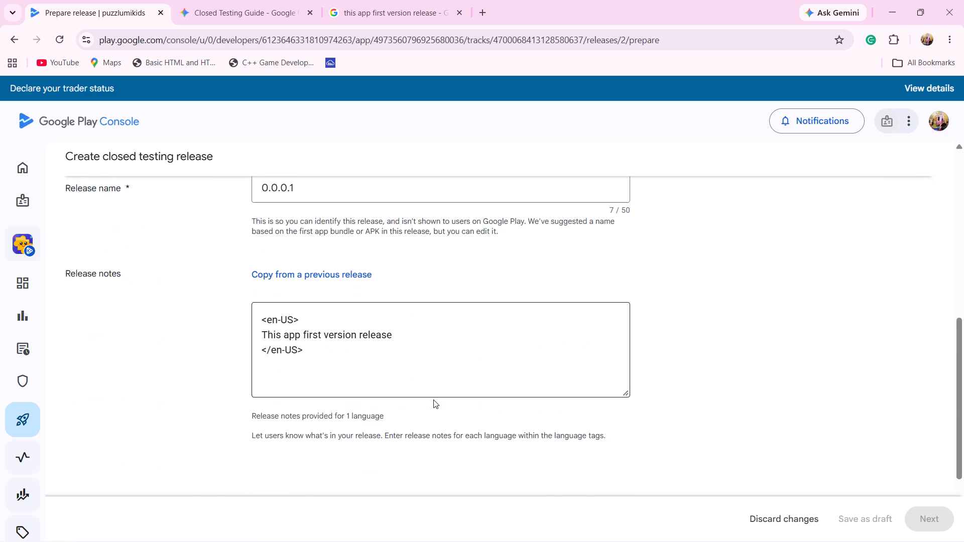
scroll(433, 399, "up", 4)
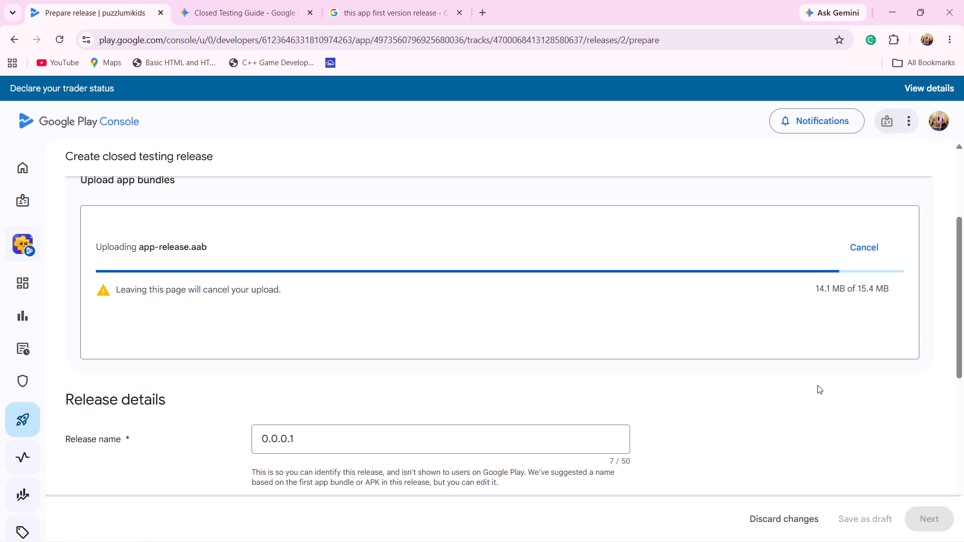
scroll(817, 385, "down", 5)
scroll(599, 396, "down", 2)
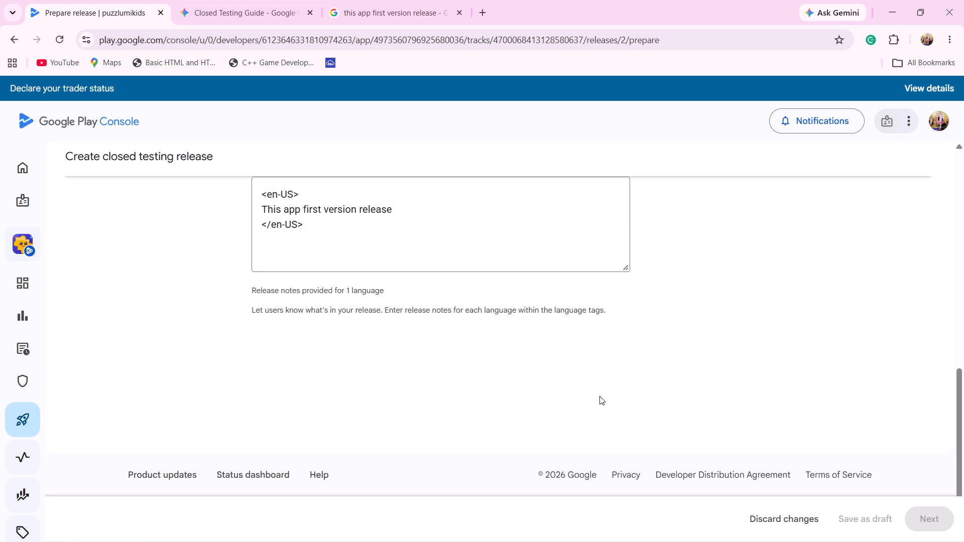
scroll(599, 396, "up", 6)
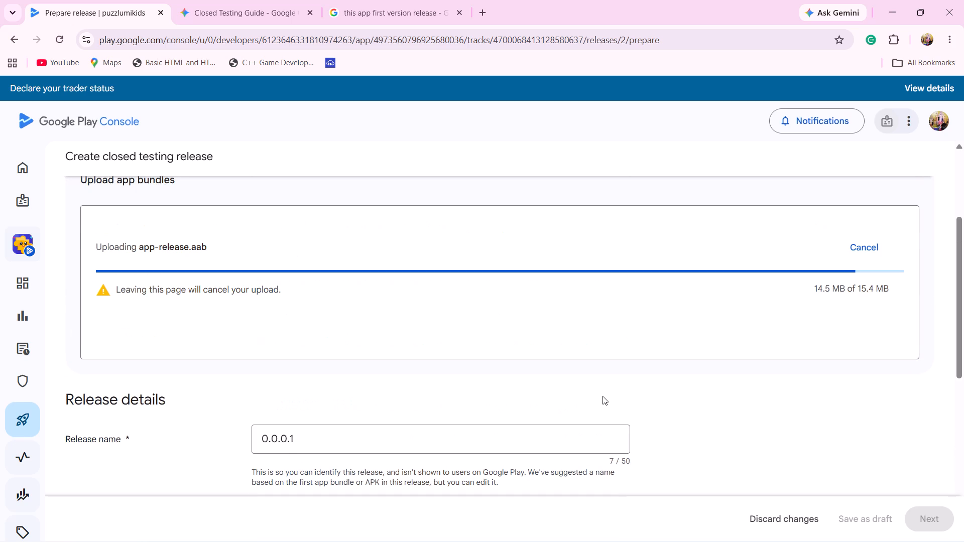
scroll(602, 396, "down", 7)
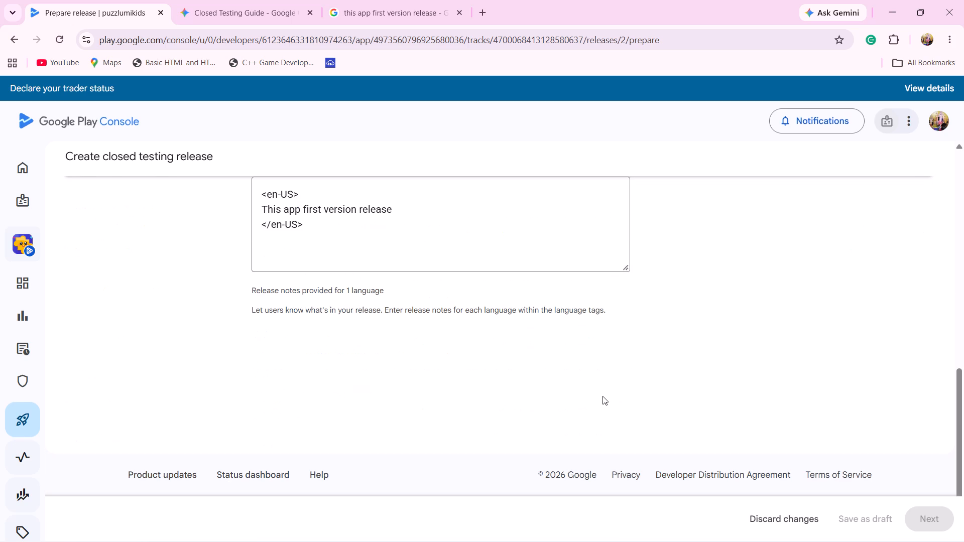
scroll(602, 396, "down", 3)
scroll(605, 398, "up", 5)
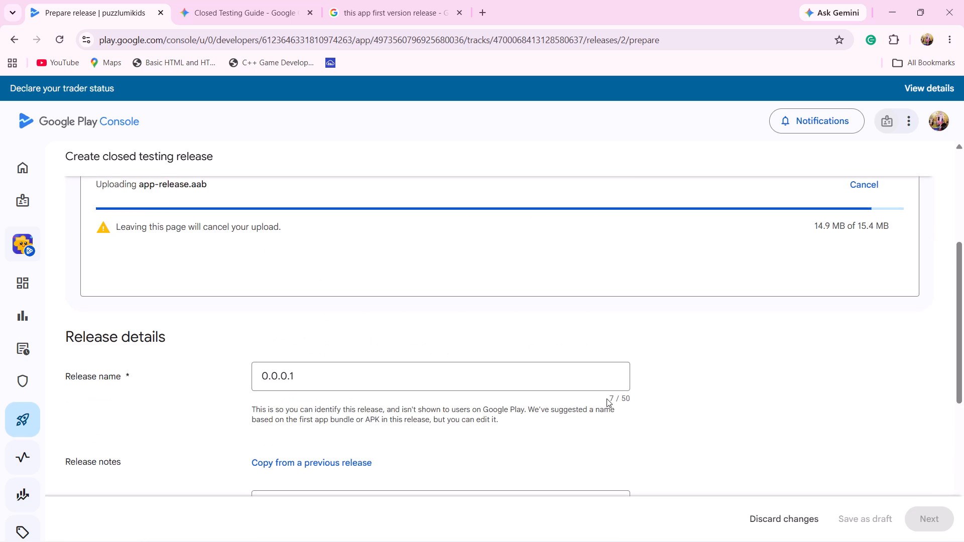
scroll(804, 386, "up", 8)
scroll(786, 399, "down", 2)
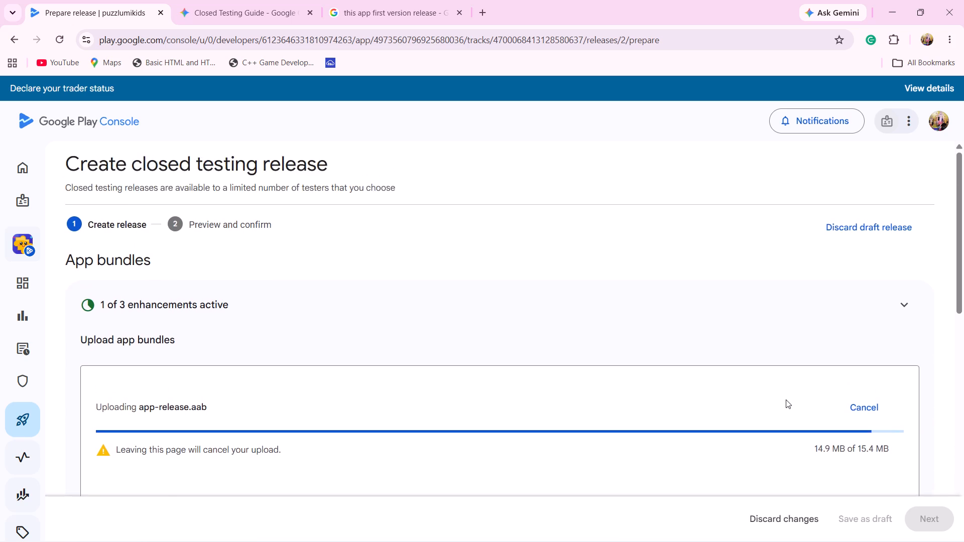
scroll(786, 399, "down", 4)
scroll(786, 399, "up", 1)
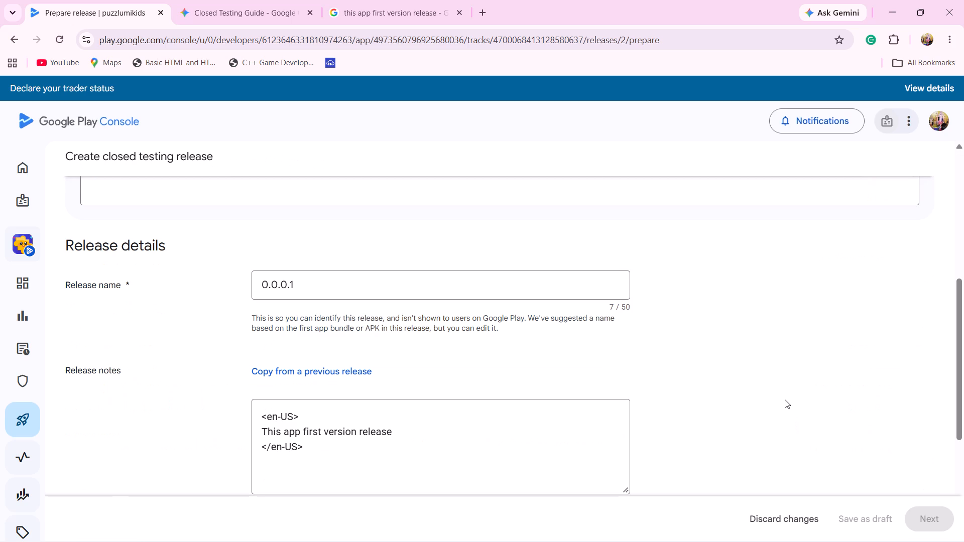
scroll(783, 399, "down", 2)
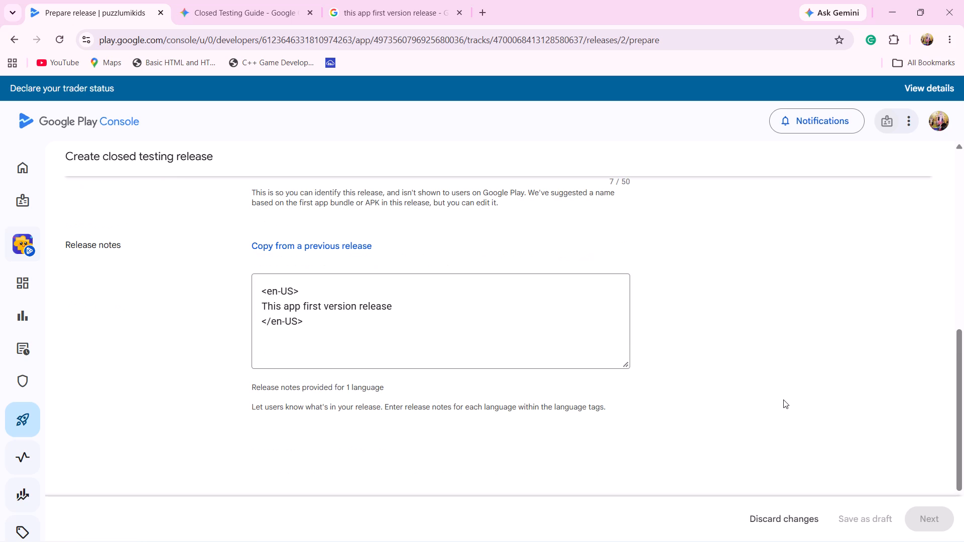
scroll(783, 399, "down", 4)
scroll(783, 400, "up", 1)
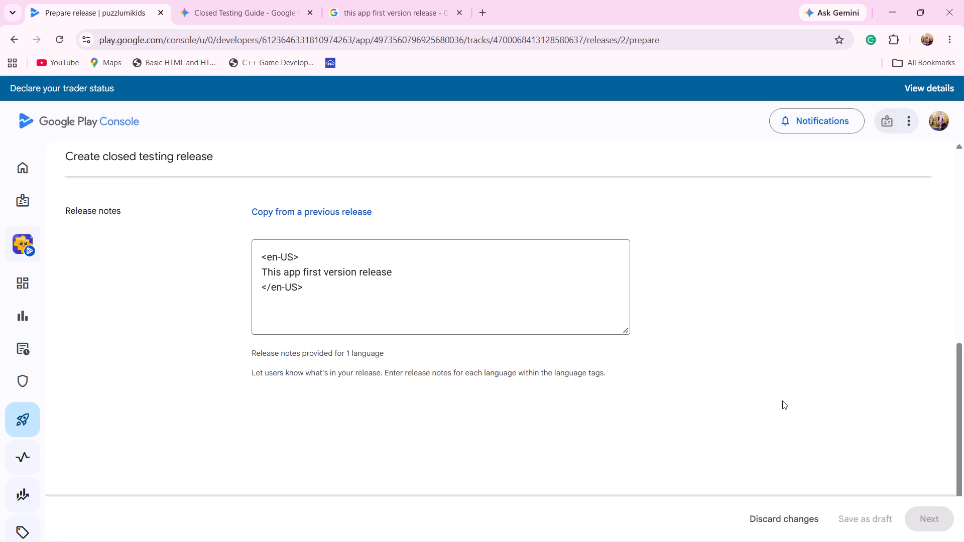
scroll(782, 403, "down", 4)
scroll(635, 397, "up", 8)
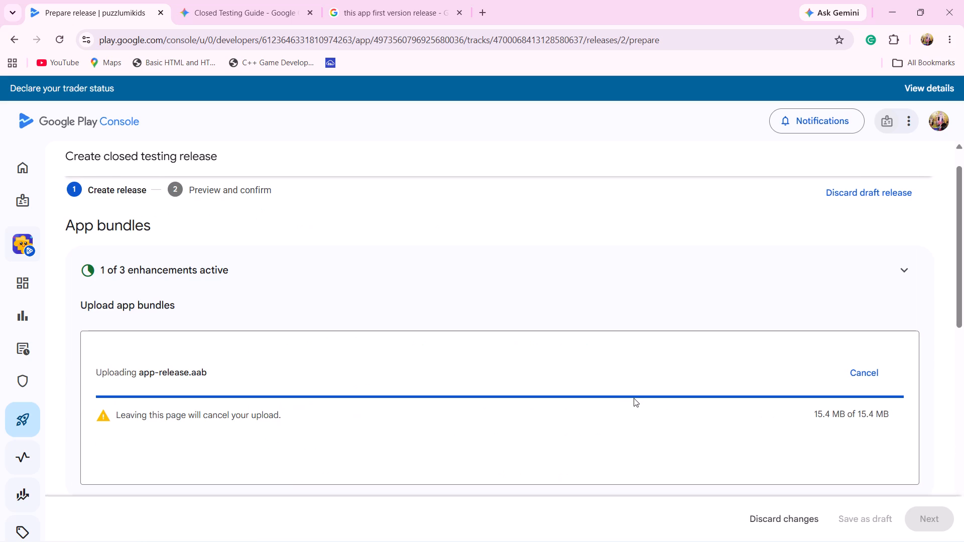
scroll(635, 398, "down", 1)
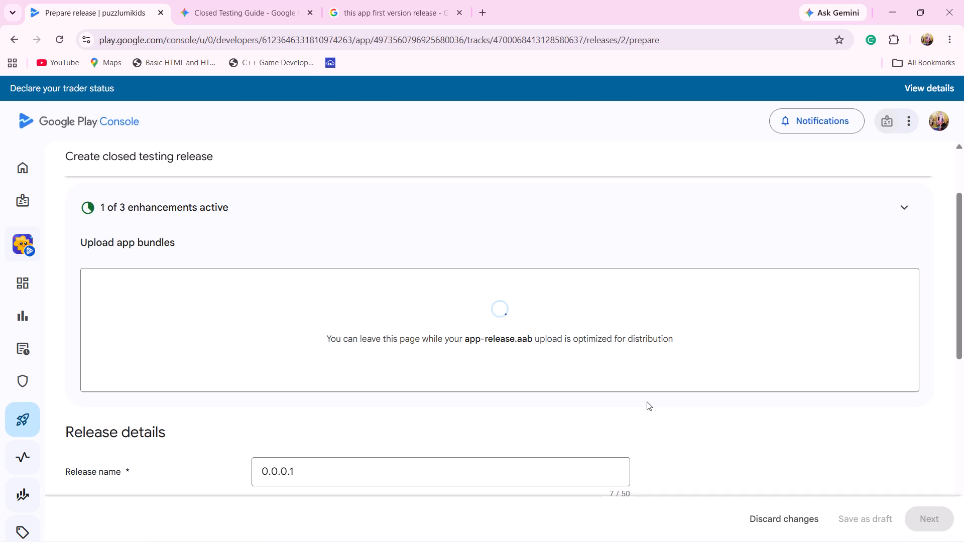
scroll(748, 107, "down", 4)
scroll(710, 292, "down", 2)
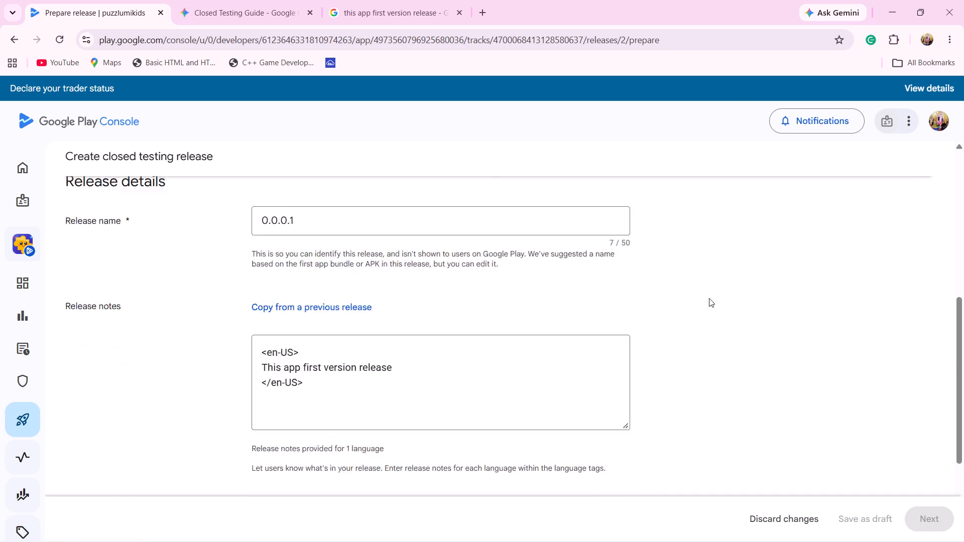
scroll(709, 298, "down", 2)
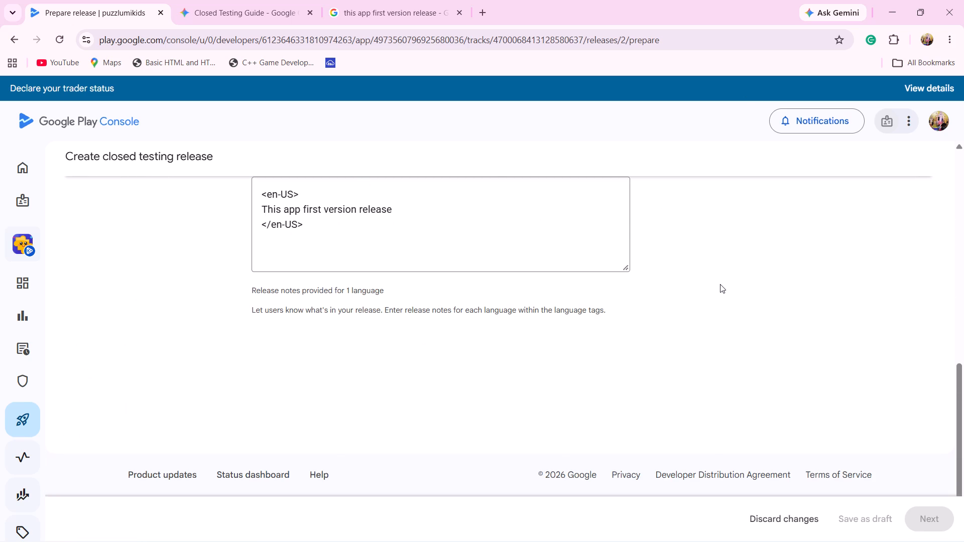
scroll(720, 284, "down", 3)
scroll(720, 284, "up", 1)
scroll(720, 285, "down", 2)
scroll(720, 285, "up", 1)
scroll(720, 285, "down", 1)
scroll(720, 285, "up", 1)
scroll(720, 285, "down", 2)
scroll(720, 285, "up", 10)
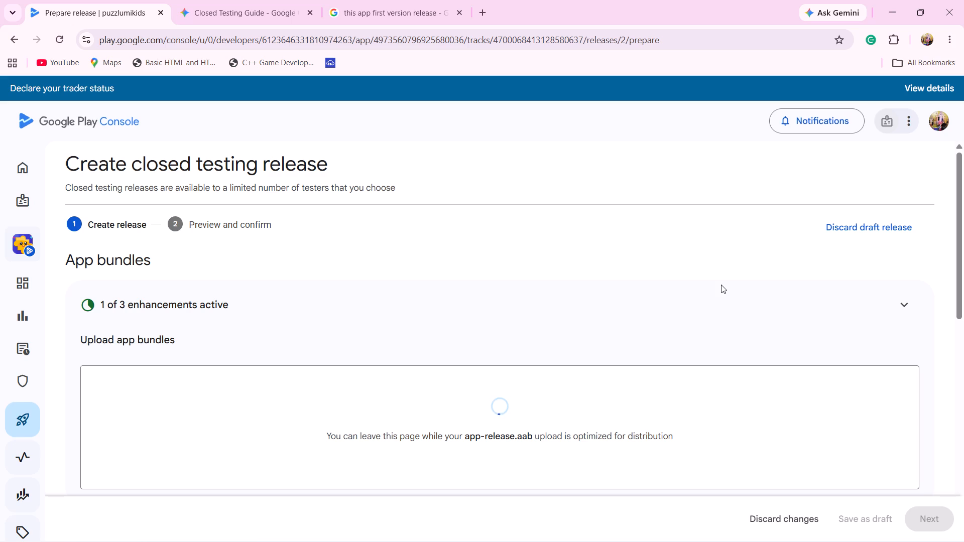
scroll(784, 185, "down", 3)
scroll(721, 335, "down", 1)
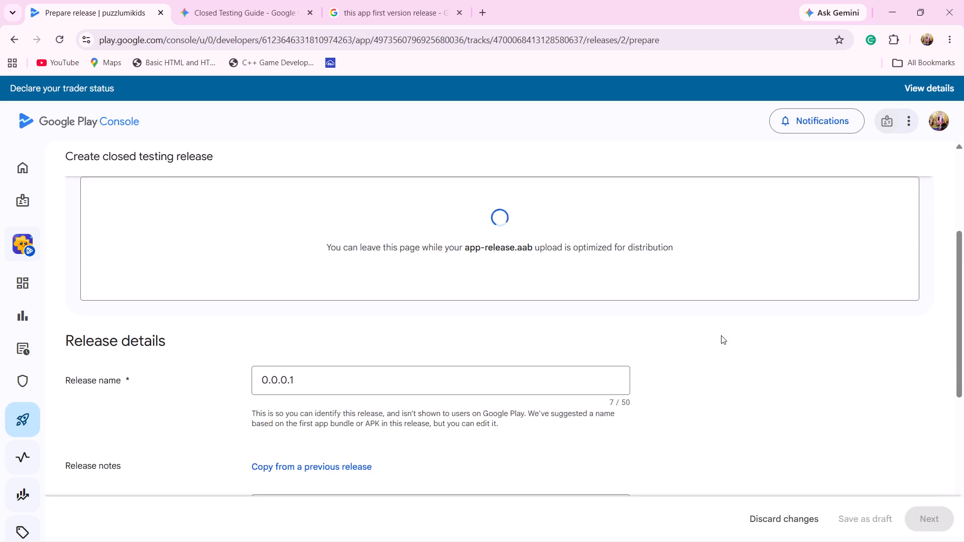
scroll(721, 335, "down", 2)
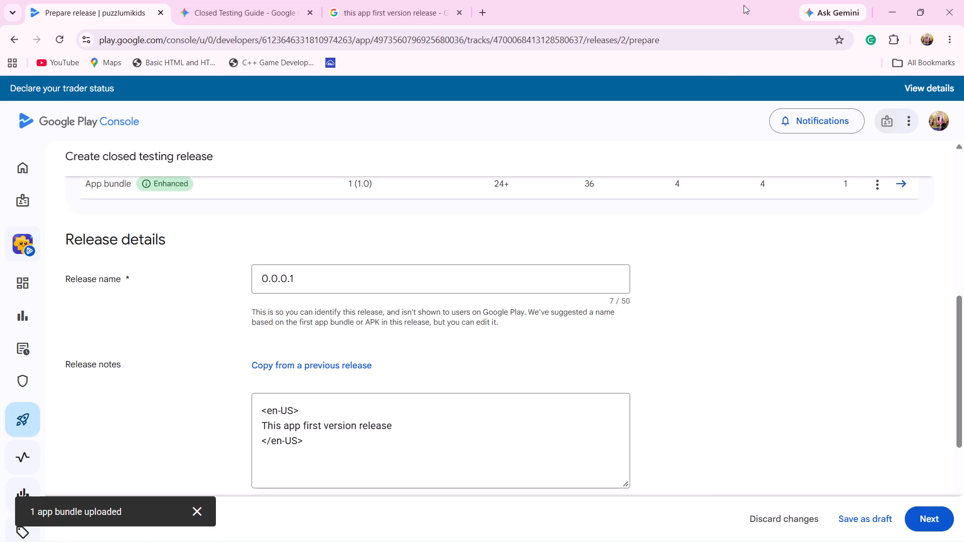
Review the uploaded app-release.aab bundle and release details, and advance the closed testing release to the Preview and confirm stage.
scroll(579, 304, "up", 6)
scroll(600, 341, "down", 4)
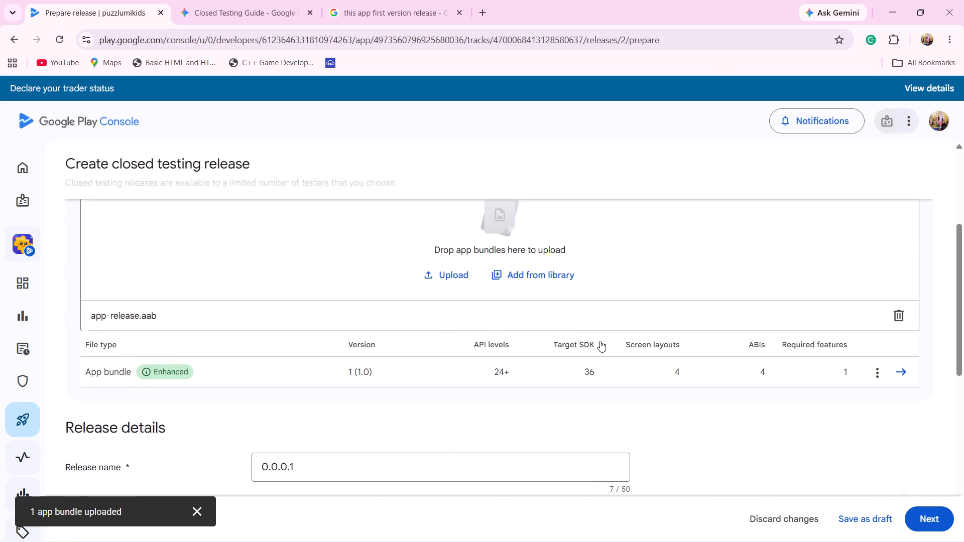
scroll(600, 341, "down", 4)
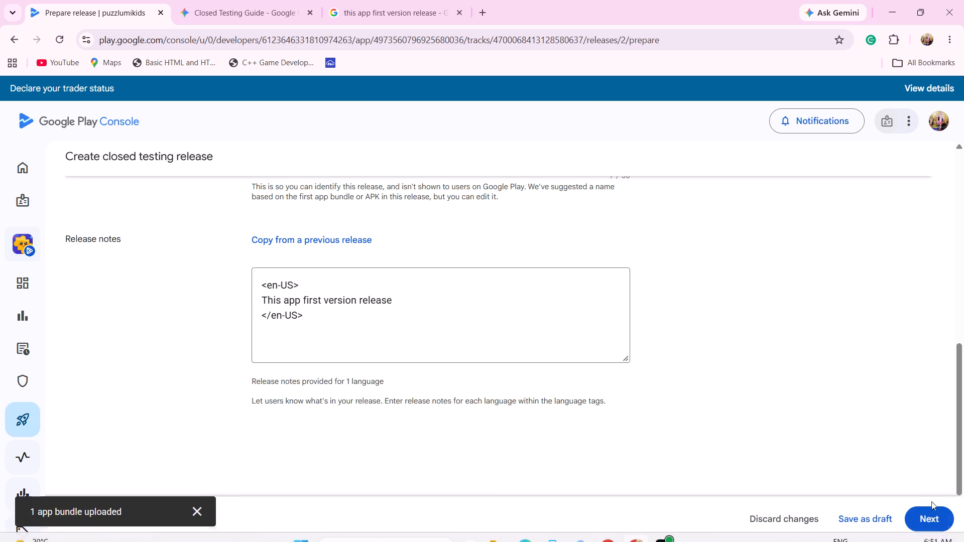
left_click(929, 521)
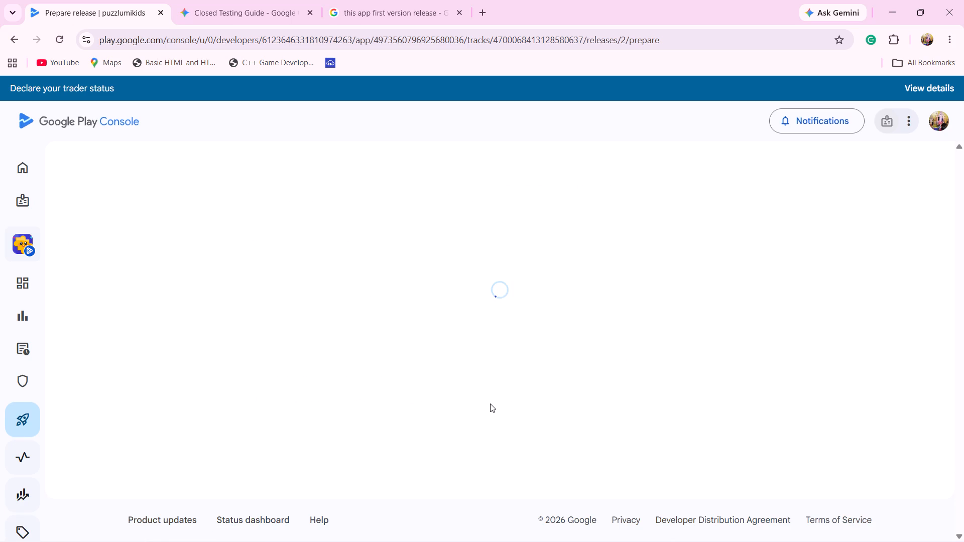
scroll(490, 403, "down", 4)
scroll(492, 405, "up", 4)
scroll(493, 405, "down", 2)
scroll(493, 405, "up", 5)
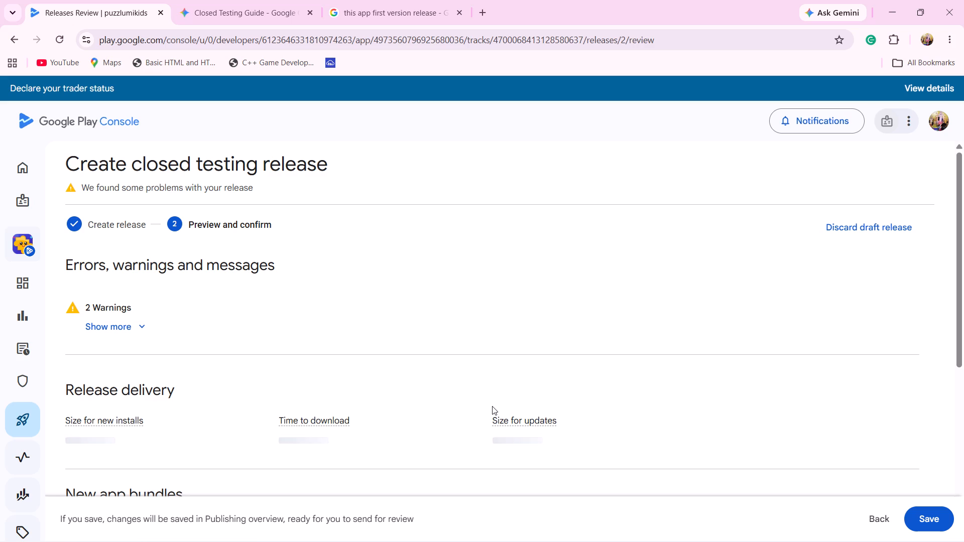
Review the closed testing release's bundle and release notes, save the release, and go to the Publishing overview.
scroll(483, 381, "down", 2)
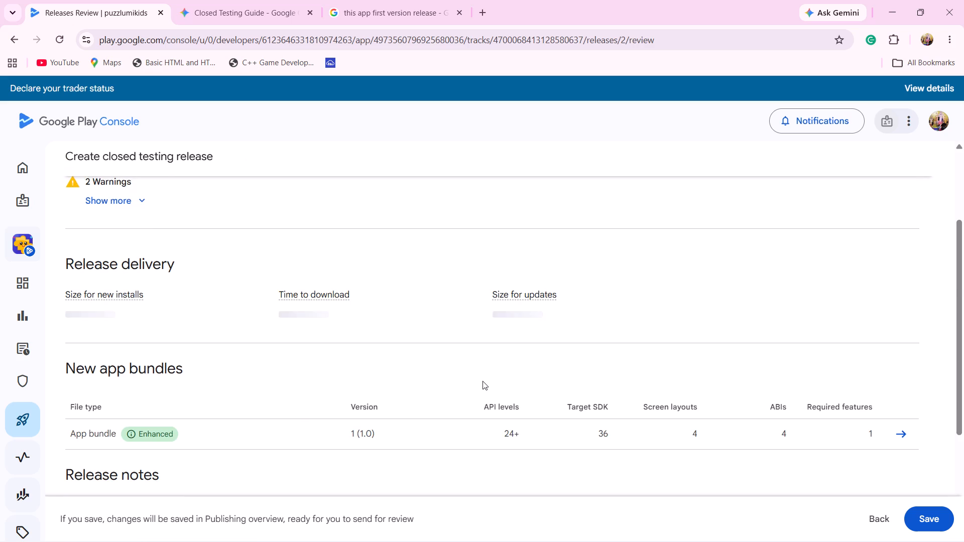
scroll(483, 381, "down", 5)
scroll(791, 412, "down", 2)
scroll(791, 413, "up", 1)
scroll(791, 414, "down", 1)
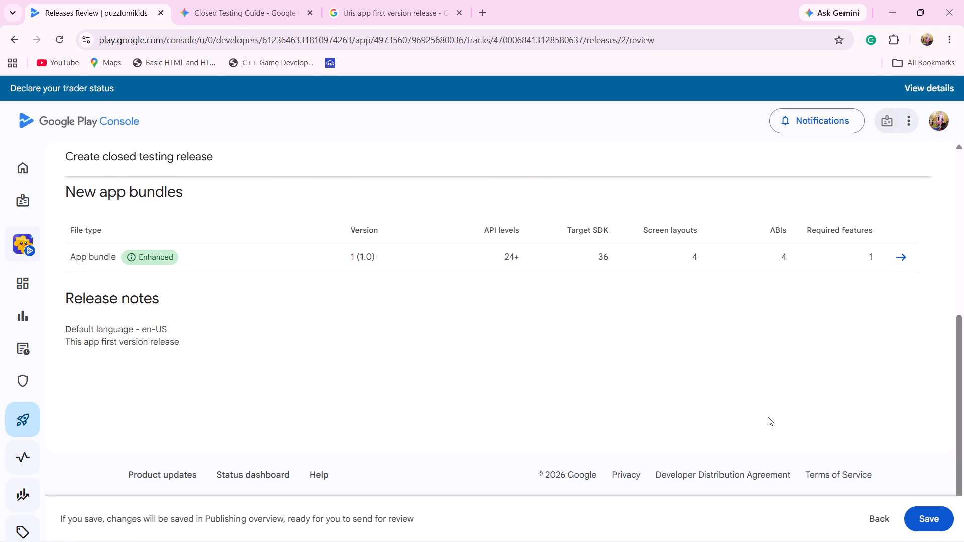
left_click(936, 514)
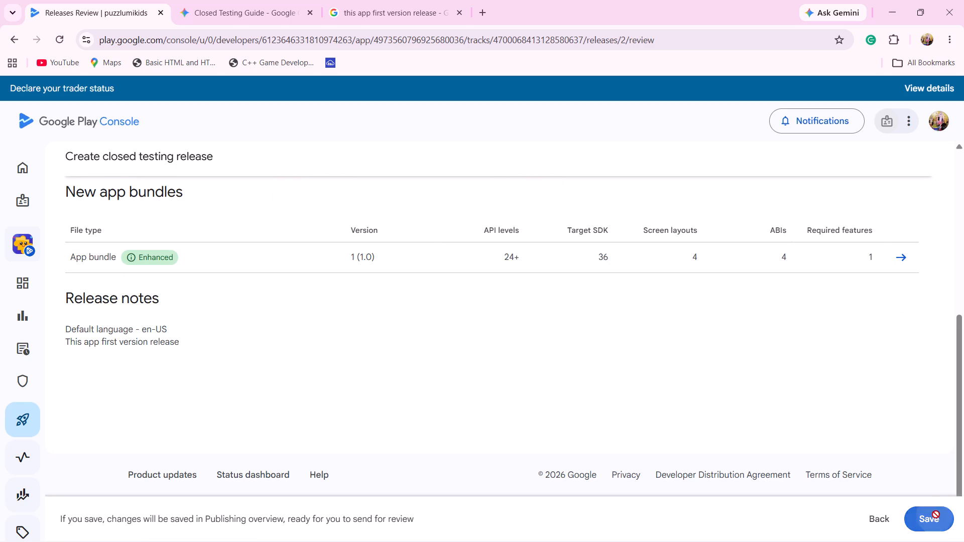
scroll(434, 320, "up", 1)
scroll(434, 320, "down", 1)
scroll(434, 320, "up", 3)
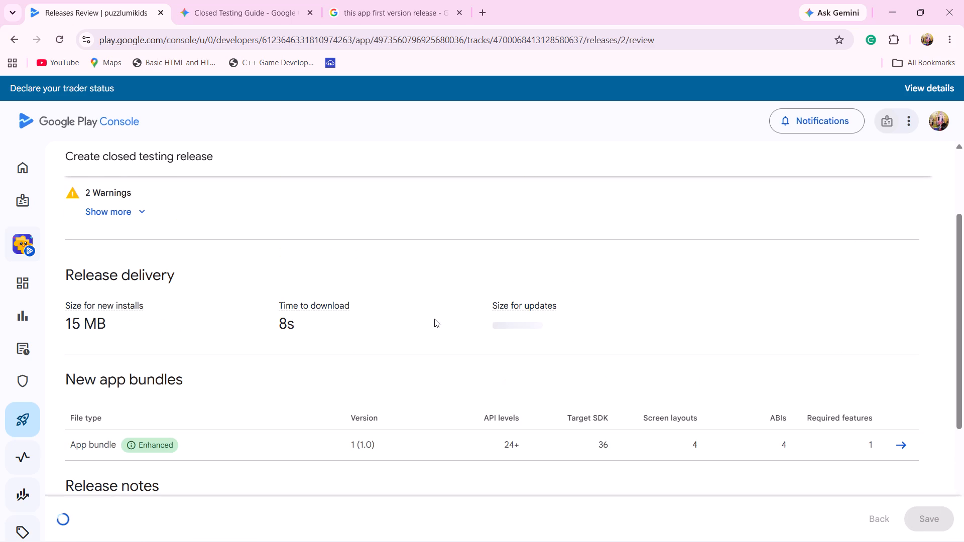
left_click(580, 337)
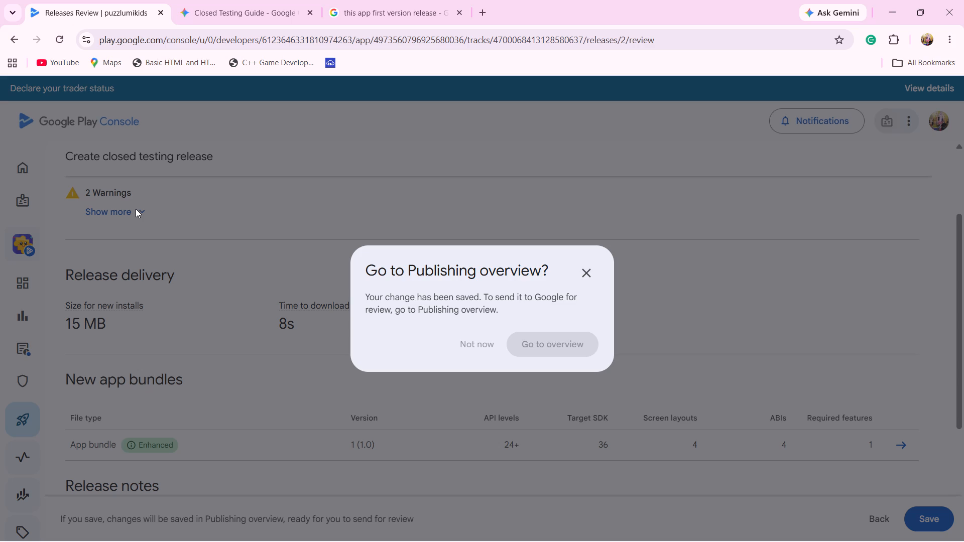
Open the issue found by the quick checks and go to its advertising ID declaration.
scroll(136, 207, "down", 3)
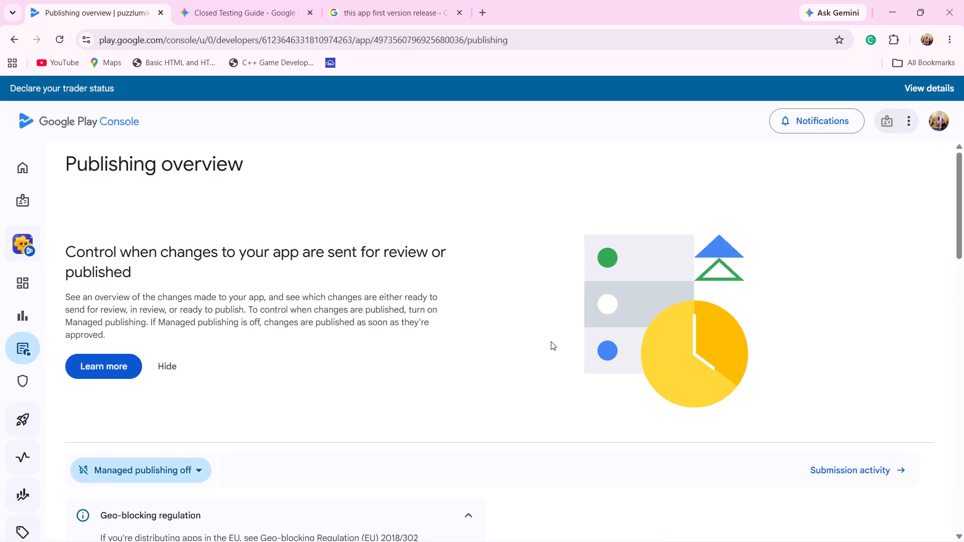
scroll(204, 345, "down", 3)
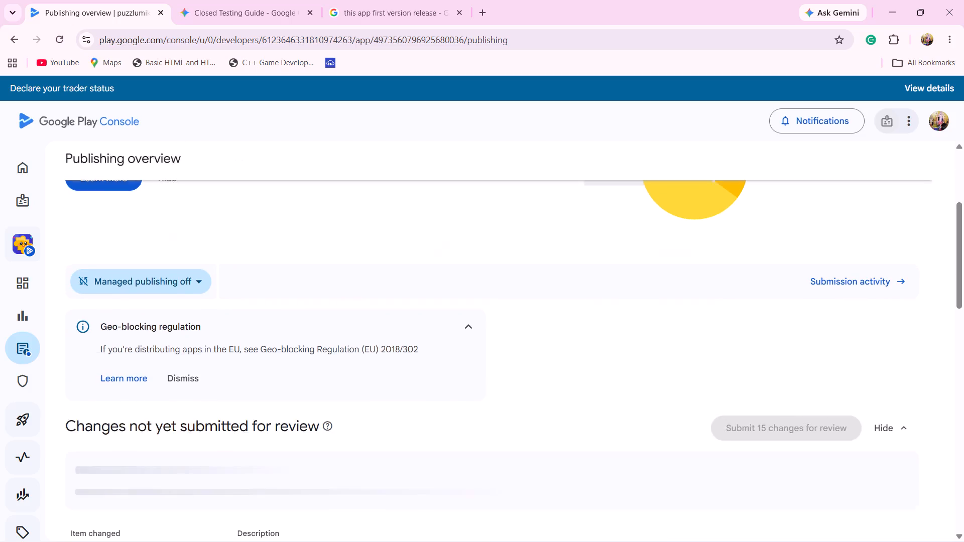
scroll(285, 330, "down", 4)
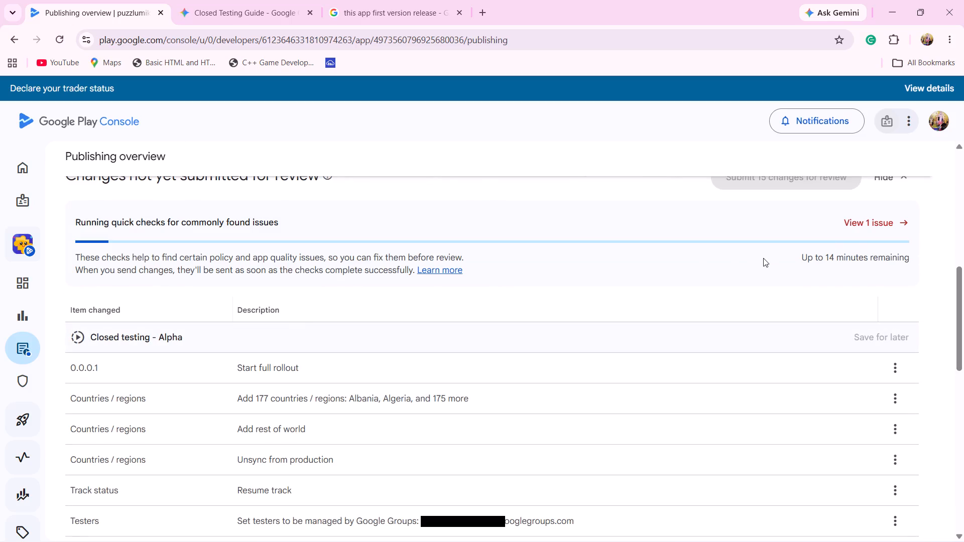
left_click(892, 219)
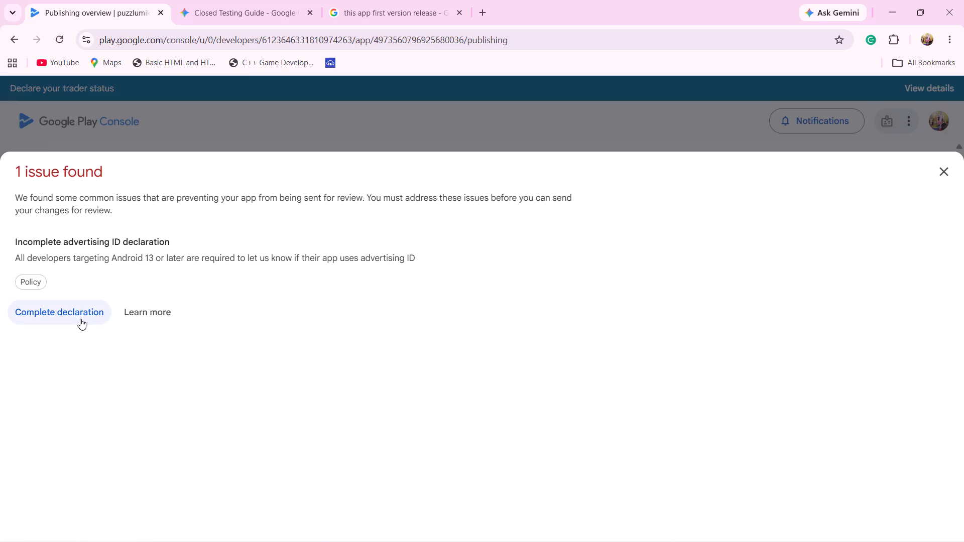
left_click(80, 308)
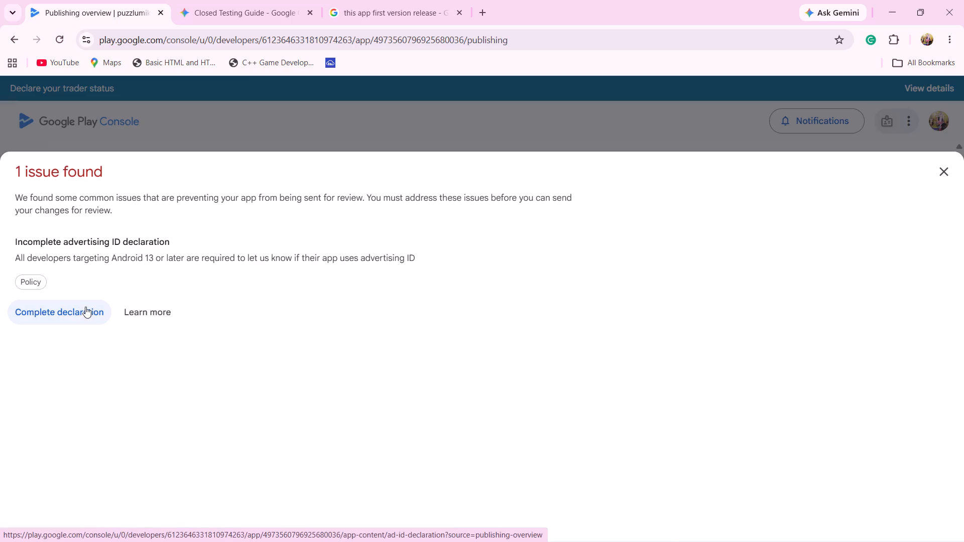
left_click(86, 310)
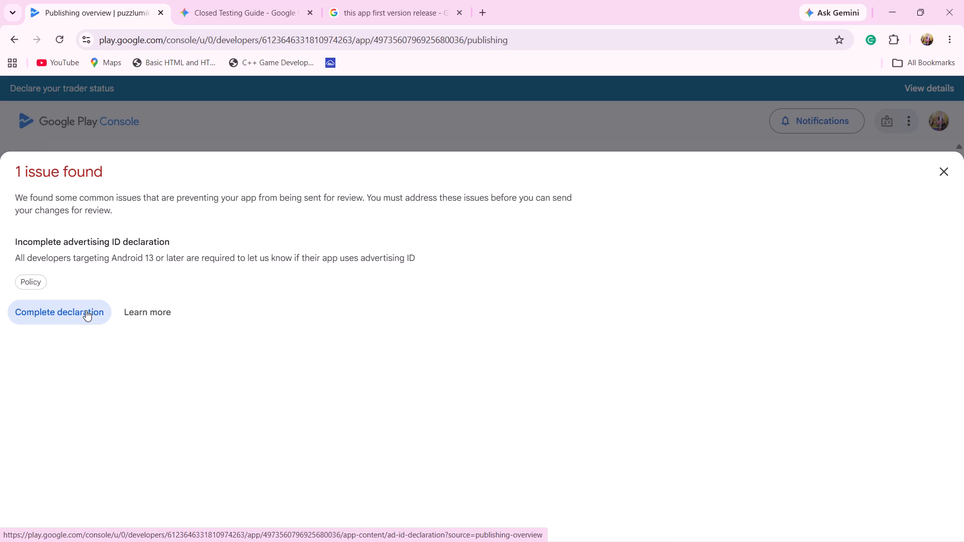
triple_click(86, 305)
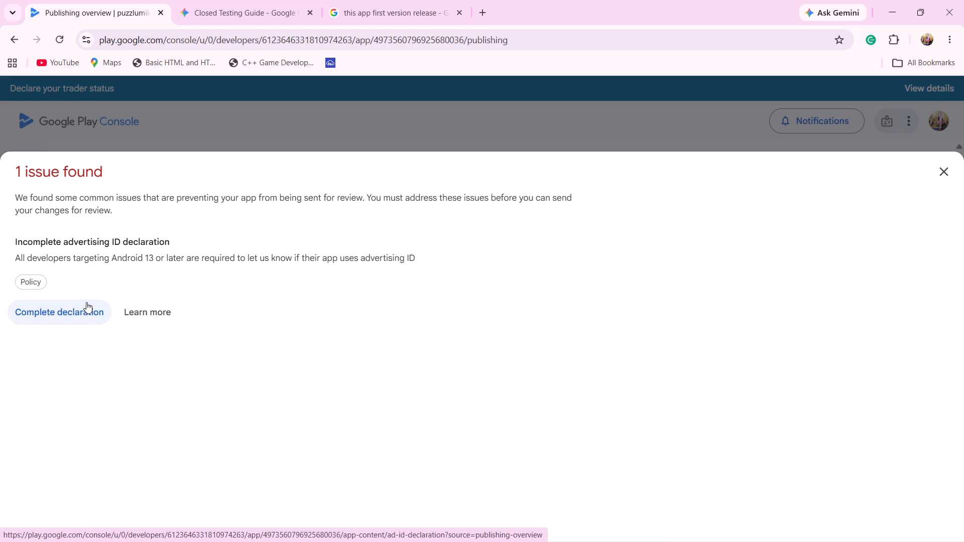
left_click(86, 302)
Read the Advertising ID page's explanation of the Android 13 changes and the declaration question.
scroll(354, 336, "down", 8)
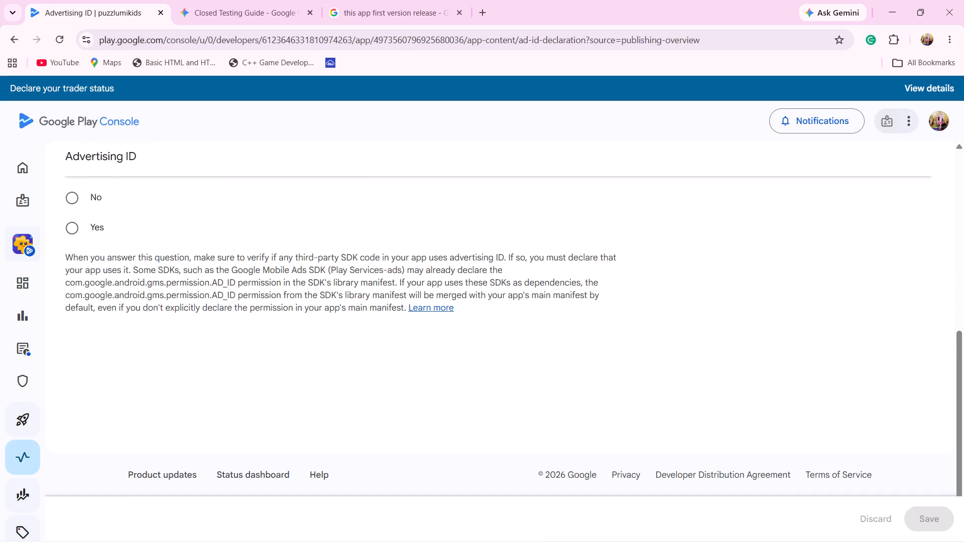
scroll(82, 210, "up", 4)
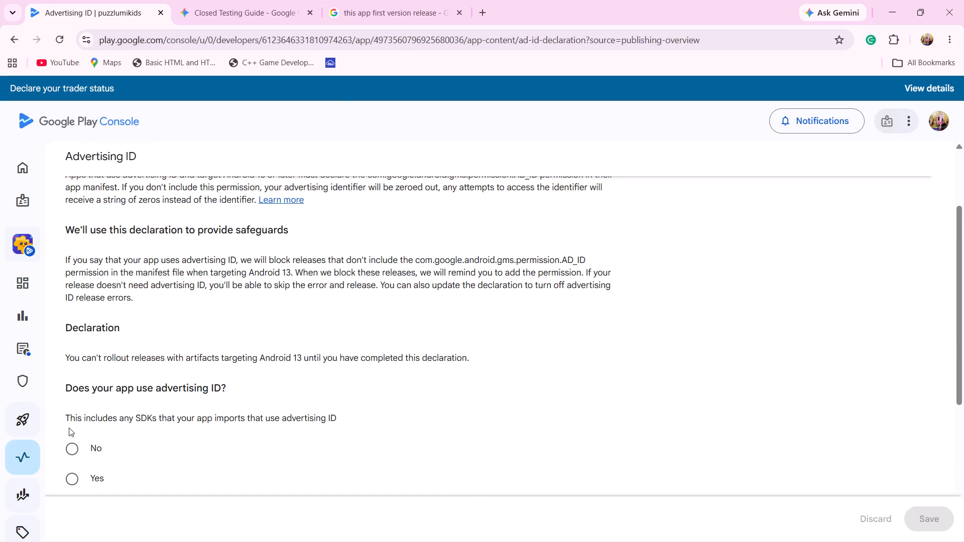
scroll(93, 319, "up", 5)
left_click_drag(88, 247, 274, 253)
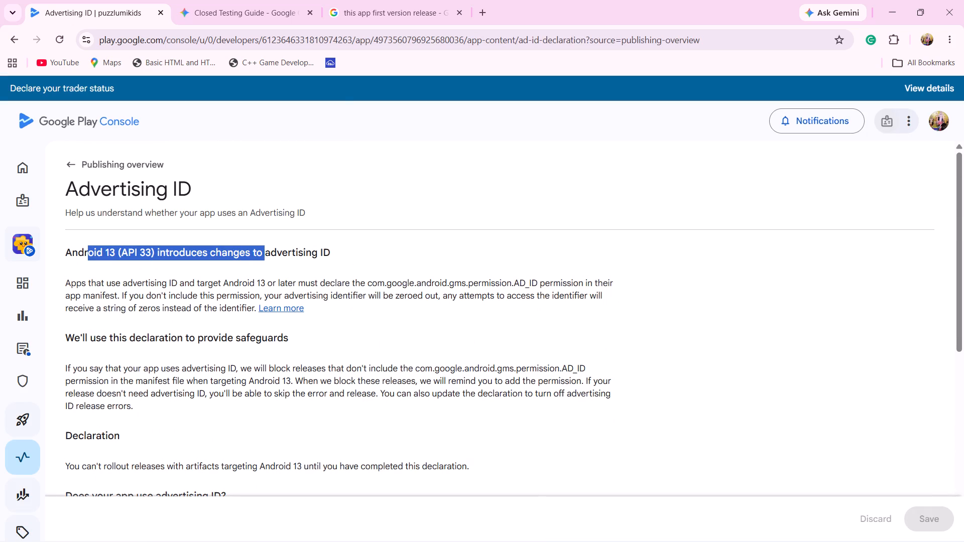
left_click_drag(274, 253, 354, 252)
left_click(390, 287)
scroll(344, 362, "down", 5)
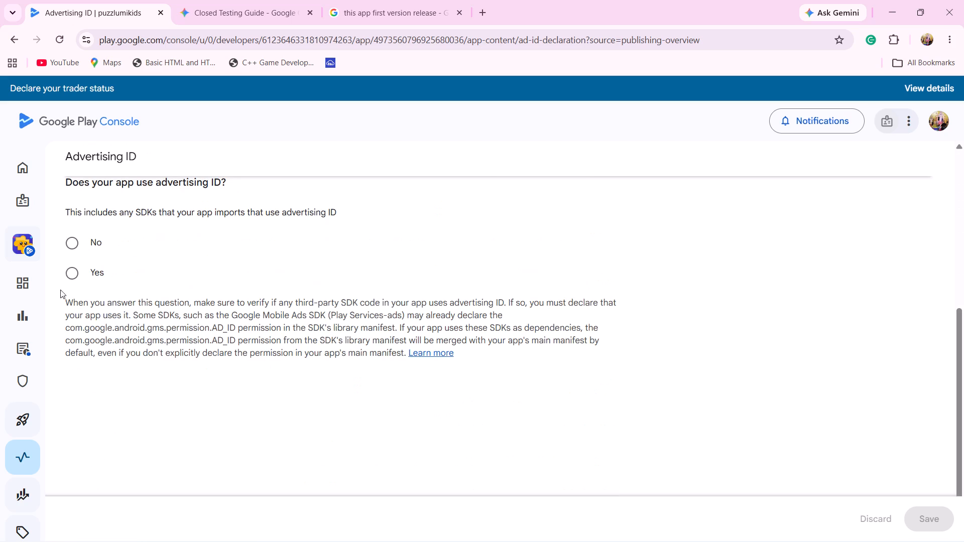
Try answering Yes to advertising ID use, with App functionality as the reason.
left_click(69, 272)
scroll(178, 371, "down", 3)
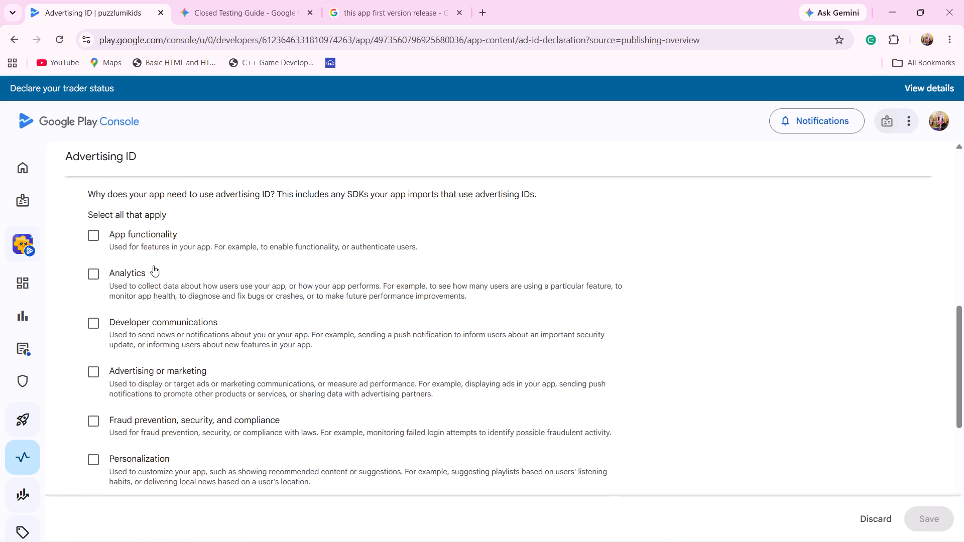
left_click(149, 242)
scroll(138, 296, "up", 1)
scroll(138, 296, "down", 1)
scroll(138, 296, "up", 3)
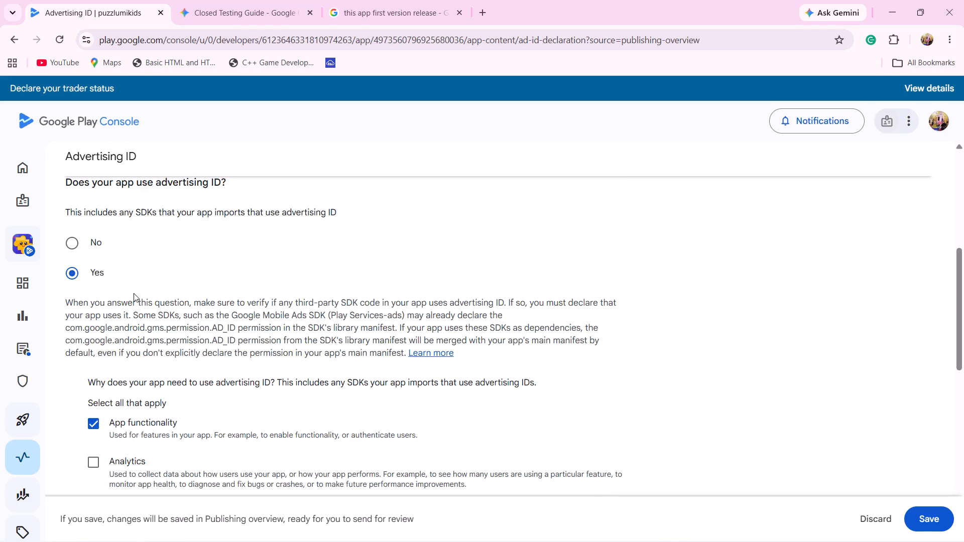
Declare No for the app's use of advertising ID, save the declaration, and return to the Publishing overview.
left_click(90, 245)
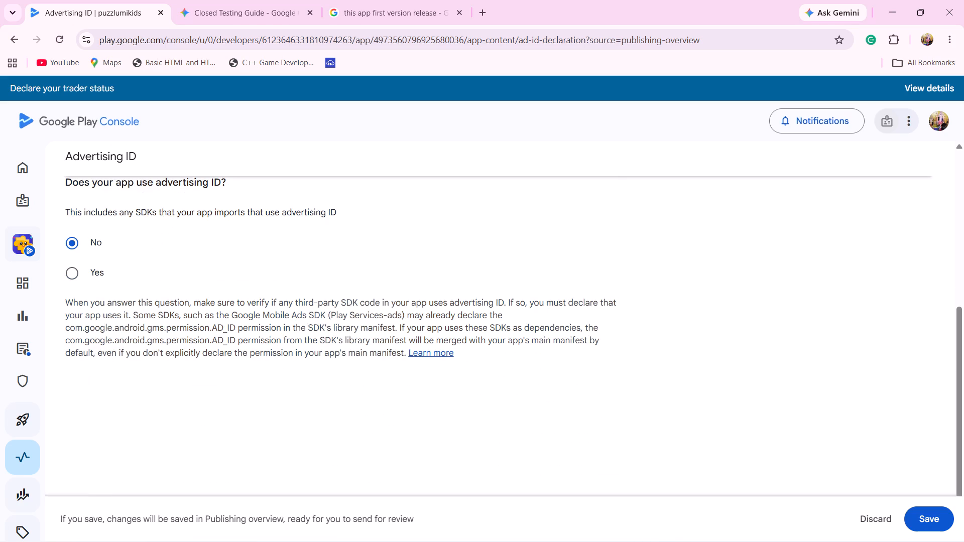
left_click_drag(96, 208, 327, 208)
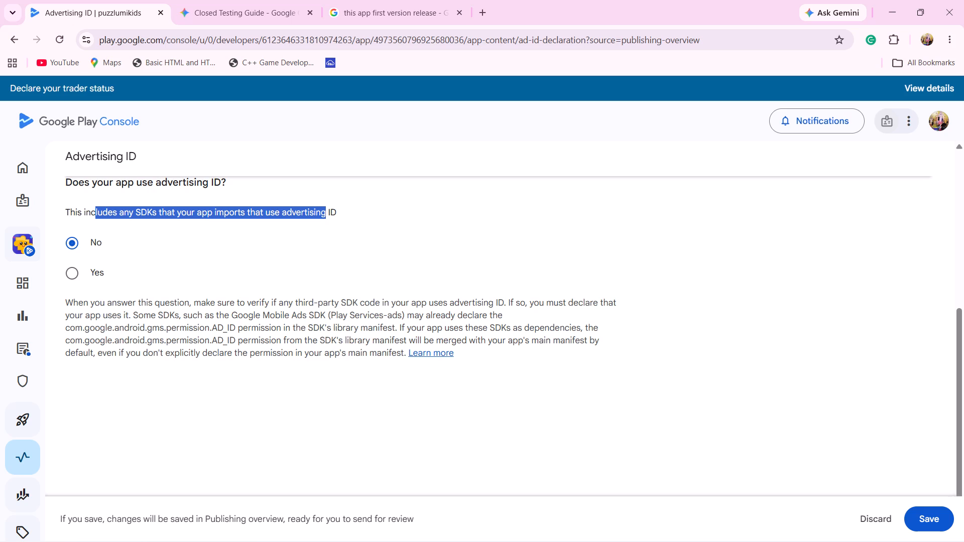
left_click(326, 208)
left_click(904, 388)
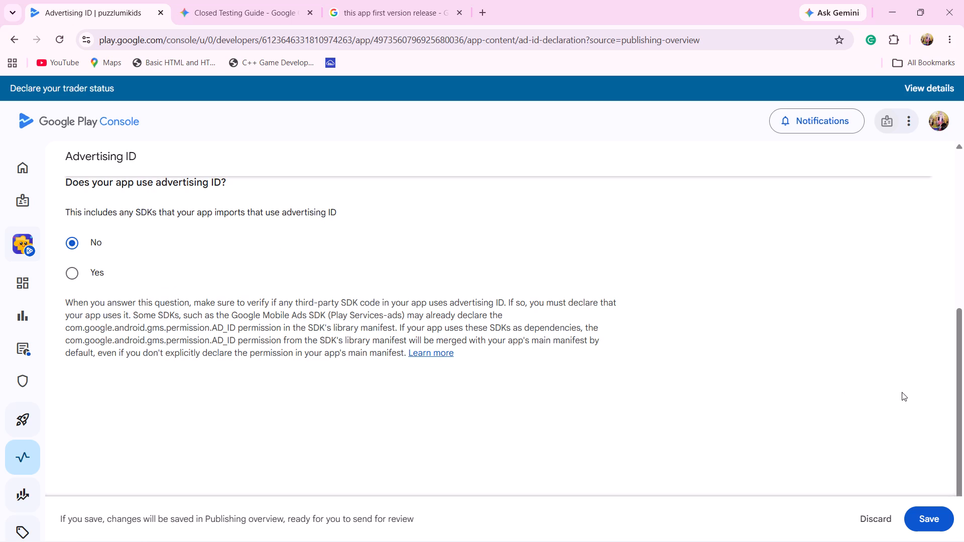
left_click(940, 508)
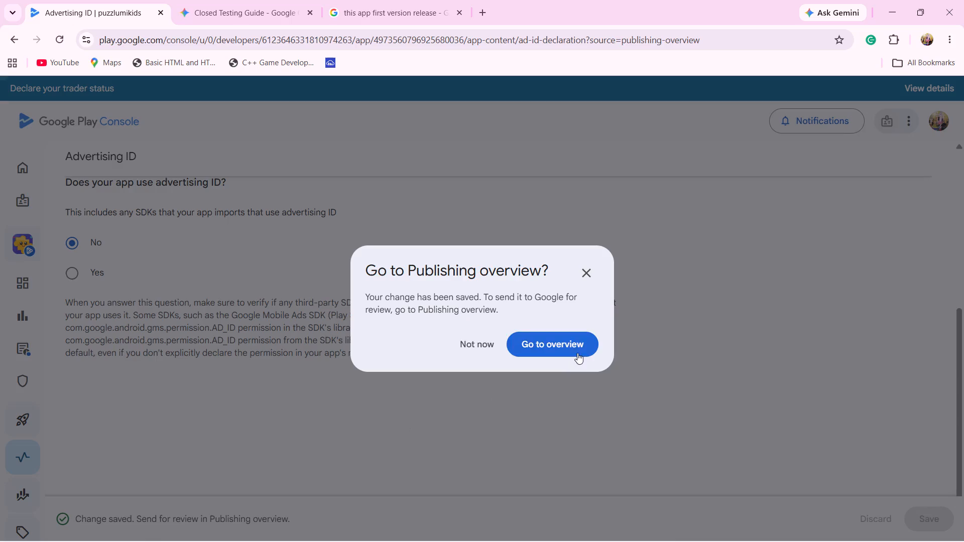
left_click(576, 348)
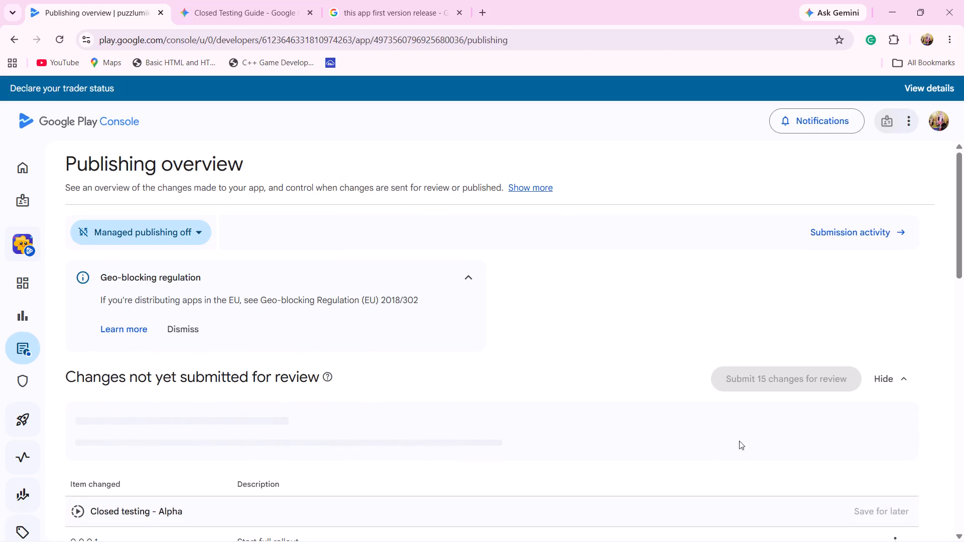
Look through the changes not yet submitted for review, covering closed testing, store listings and app content.
scroll(765, 445, "down", 3)
scroll(675, 341, "down", 5)
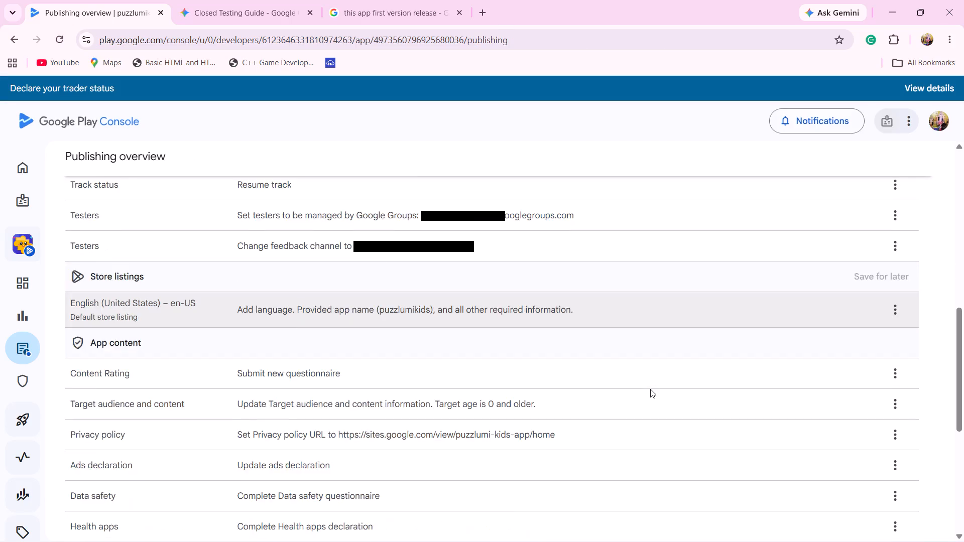
scroll(649, 399, "down", 8)
scroll(648, 415, "up", 1)
scroll(648, 415, "down", 1)
scroll(648, 415, "up", 1)
scroll(648, 415, "down", 1)
scroll(648, 415, "up", 8)
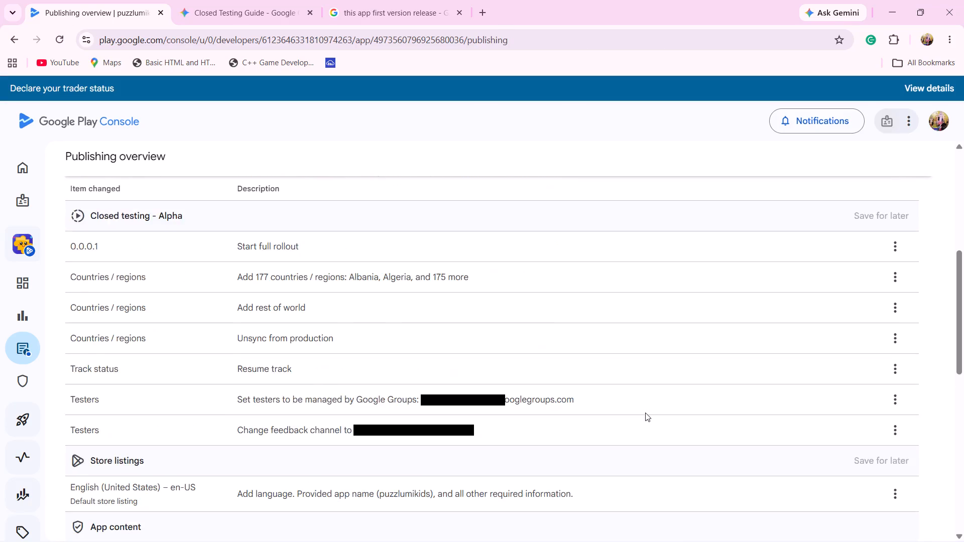
scroll(645, 413, "up", 3)
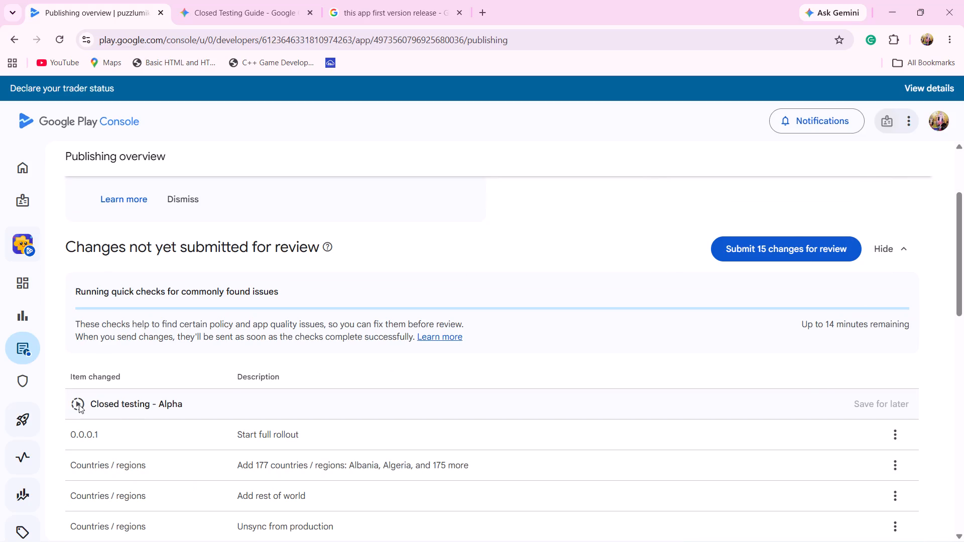
Submit all pending changes for Google's review, confirm sending them, and check the changes in review.
left_click(785, 243)
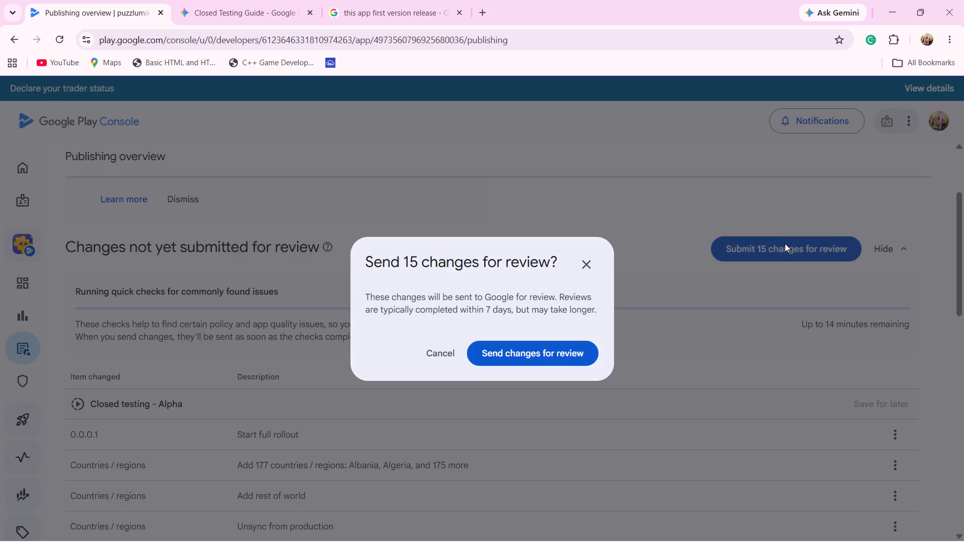
left_click(550, 345)
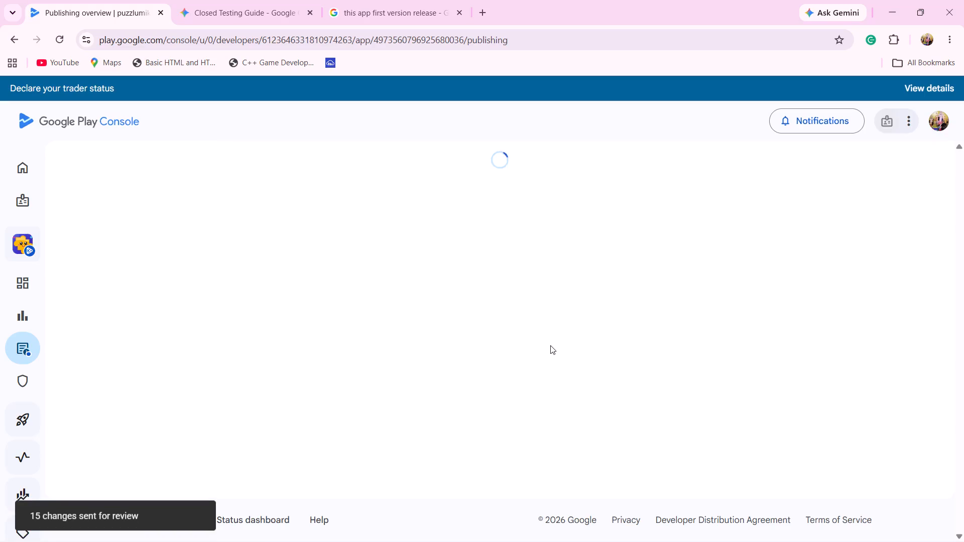
scroll(549, 340, "down", 4)
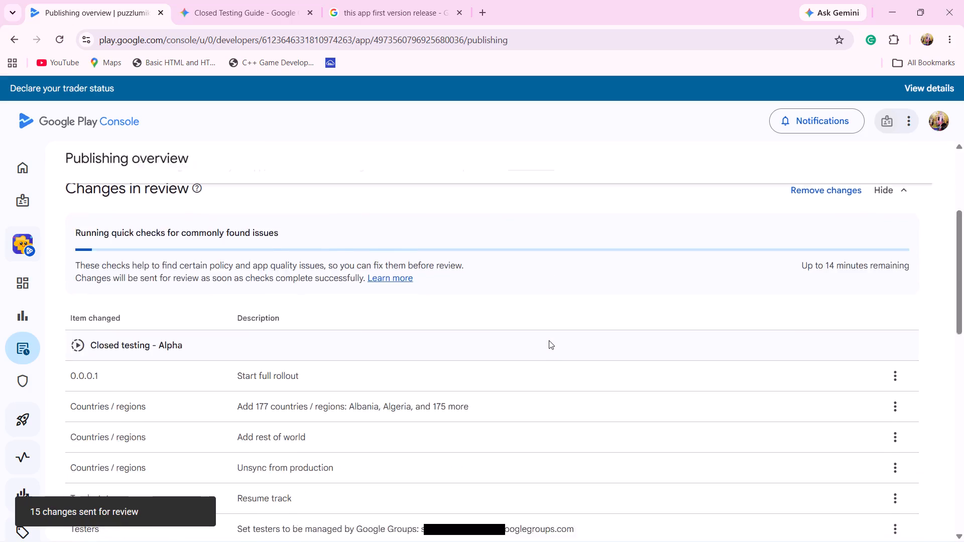
scroll(551, 332, "up", 1)
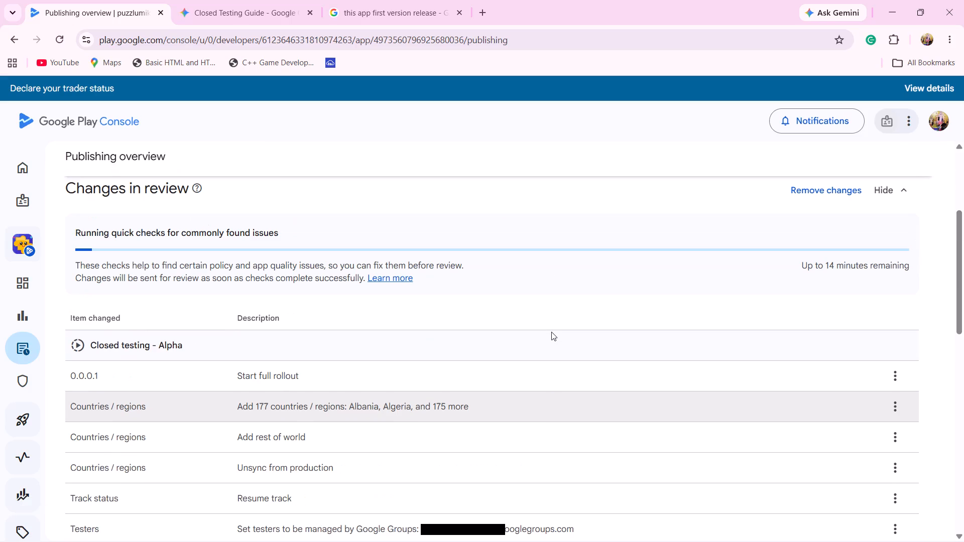
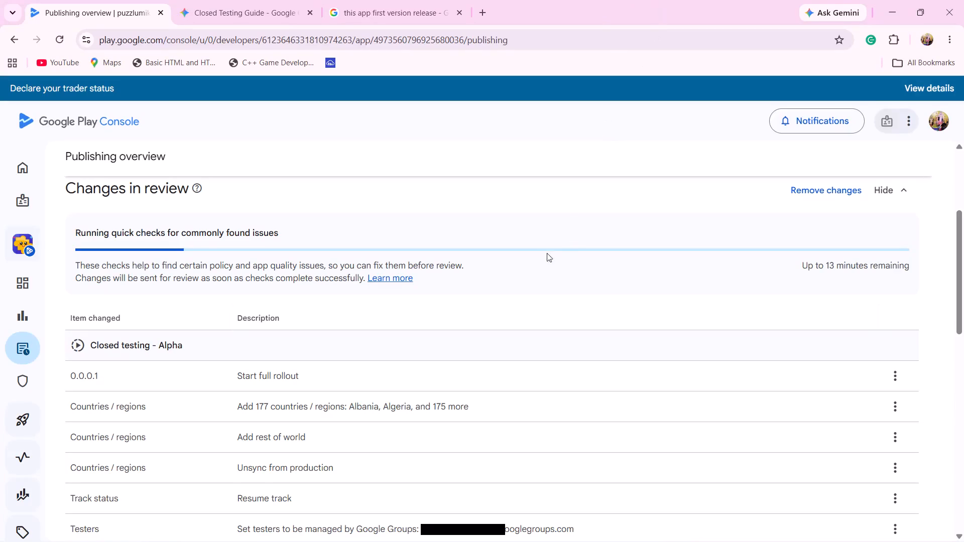
Open the megasheet.app website in place of the Google search about the app's first version release.
left_click(346, 2)
left_click(350, 41)
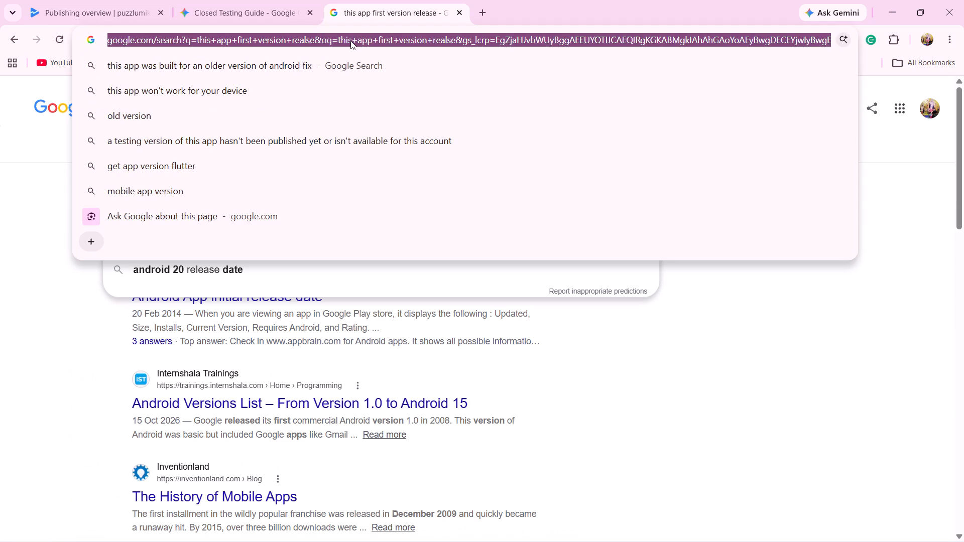
left_click(98, 0)
left_click(417, 0)
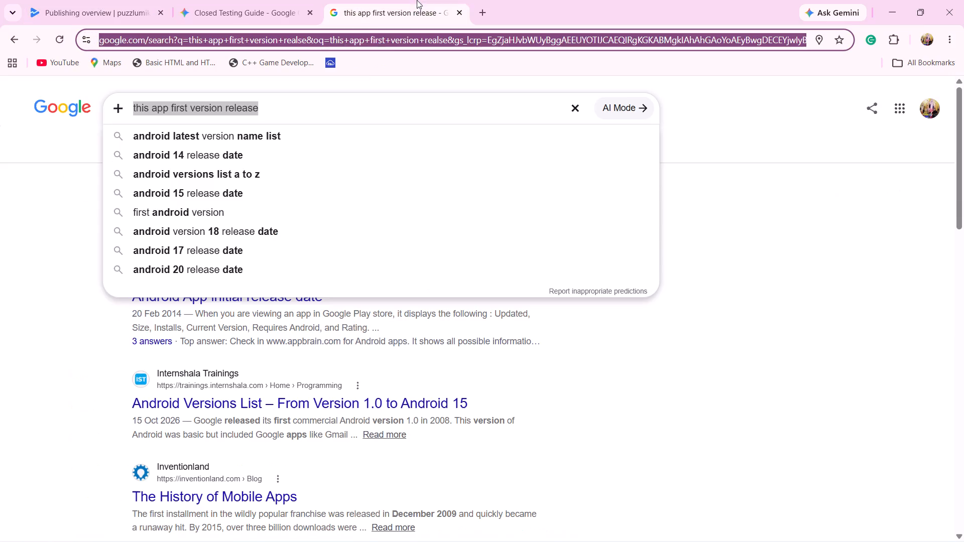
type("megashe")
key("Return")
Search for Gmail in a new browser tab and open the Gmail sign-in result.
left_click(480, 14)
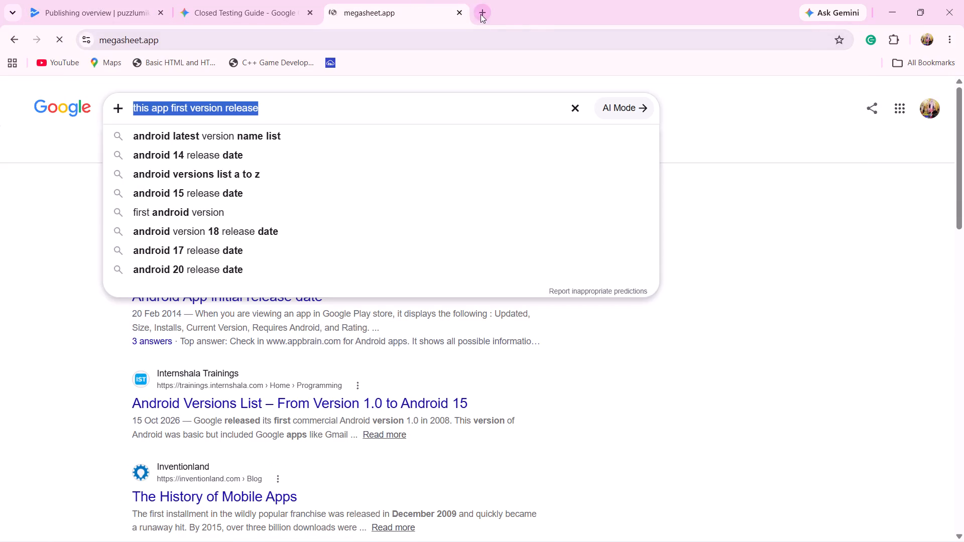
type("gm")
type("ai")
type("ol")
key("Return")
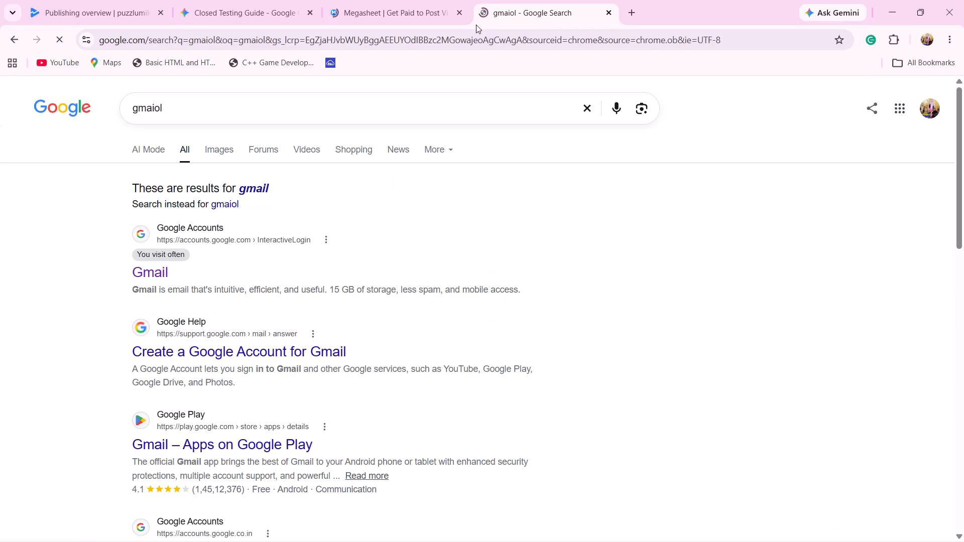
left_click(148, 267)
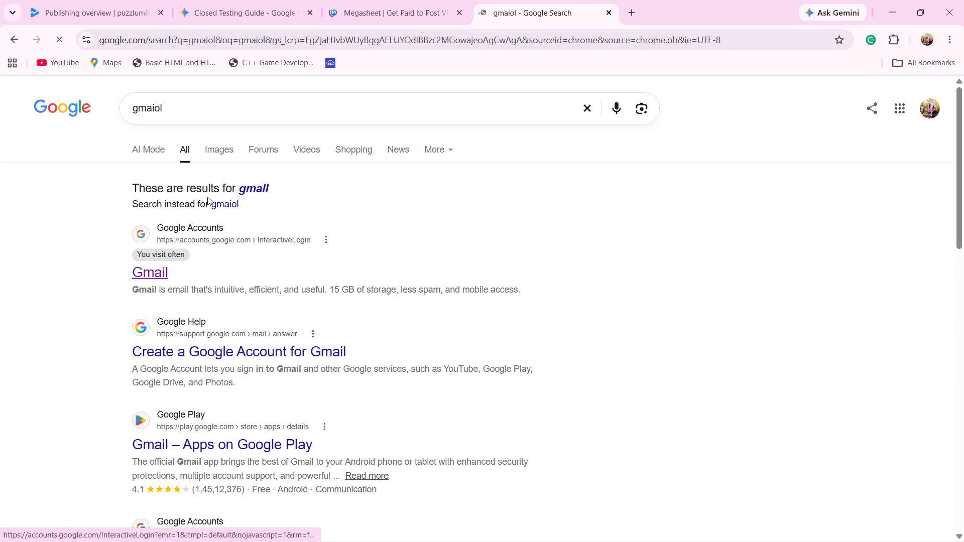
Return to the Megasheet site, go to its video style choices, and apply for the Talk to the camera style.
left_click(431, 0)
left_click(121, 406)
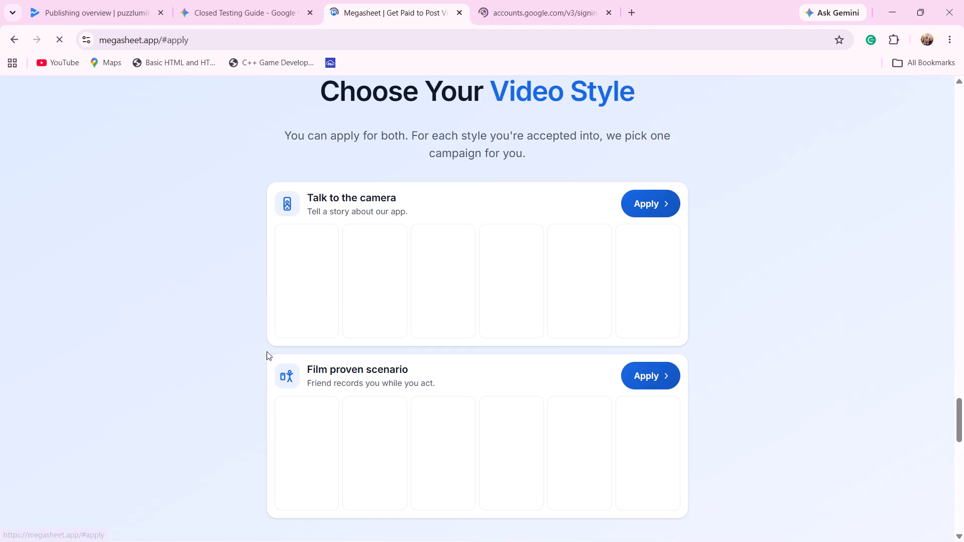
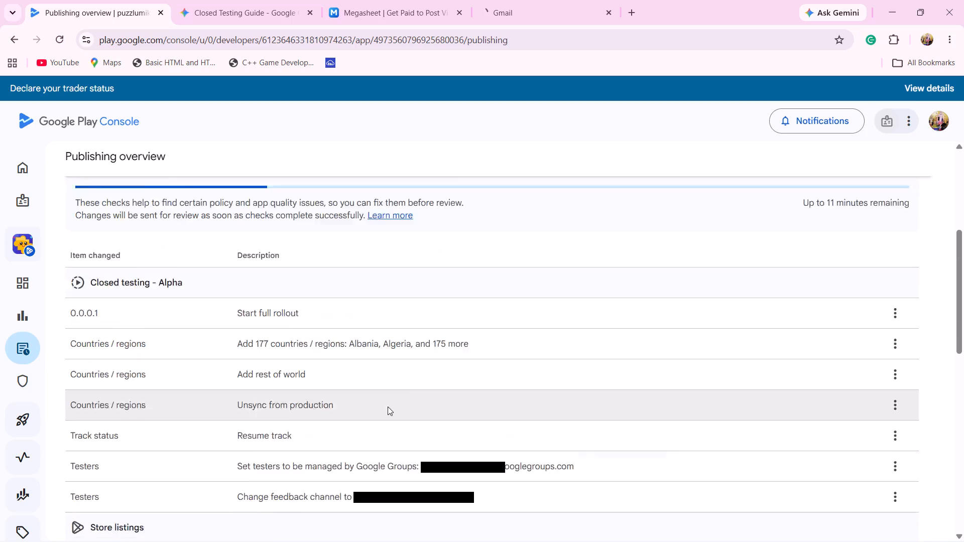
Examine the Publishing overview's managed publishing options, the geo-blocking regulation notice and the list of changes in review.
scroll(388, 406, "up", 4)
scroll(386, 402, "down", 1)
scroll(386, 402, "up", 2)
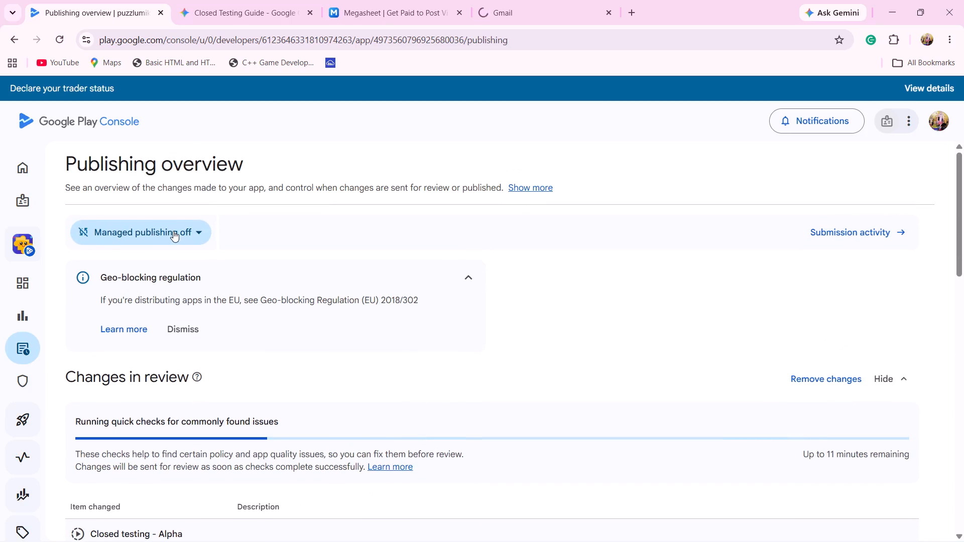
left_click(176, 231)
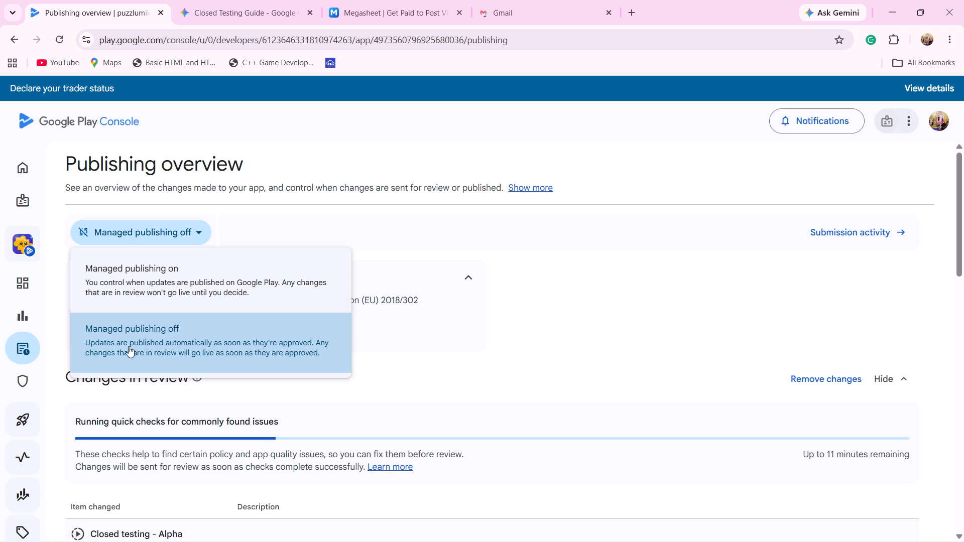
left_click(524, 340)
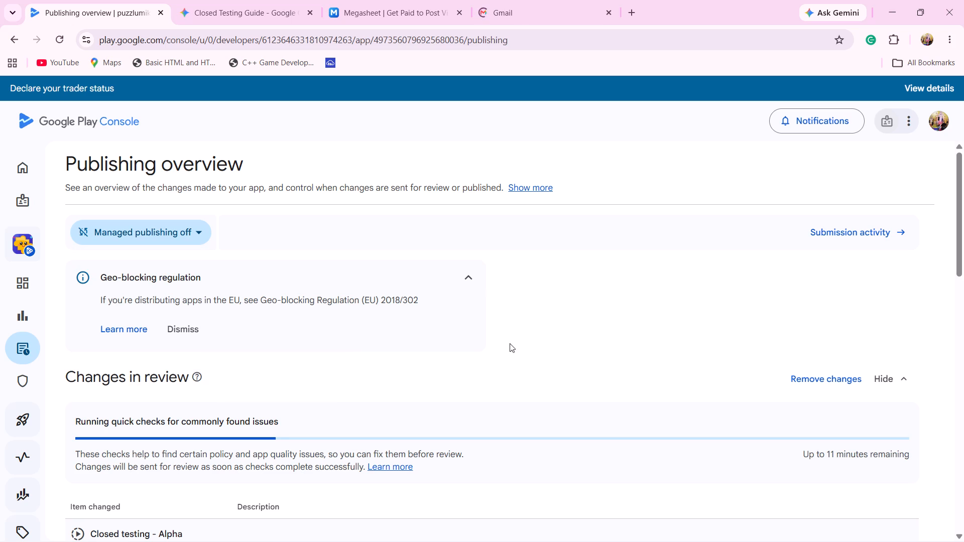
left_click_drag(129, 302, 266, 303)
left_click(266, 303)
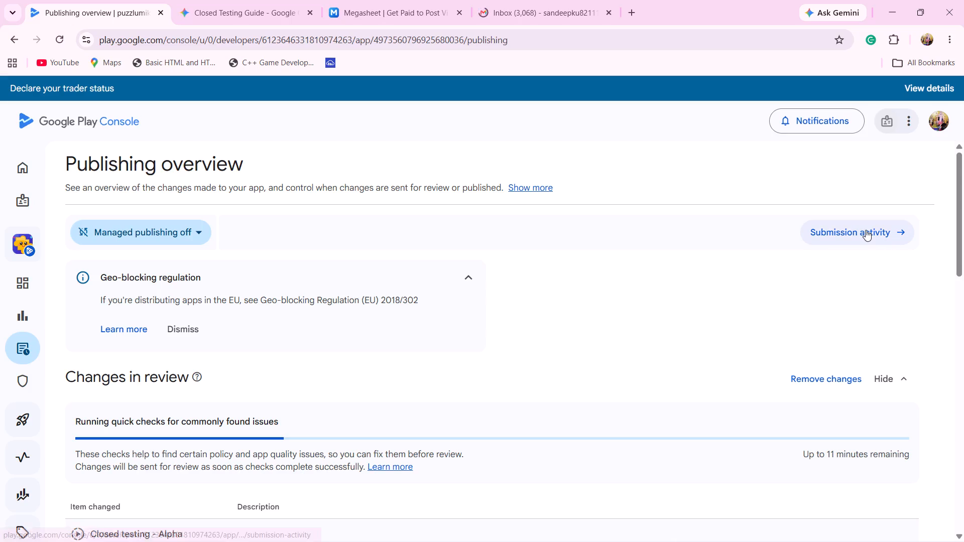
scroll(569, 392, "down", 2)
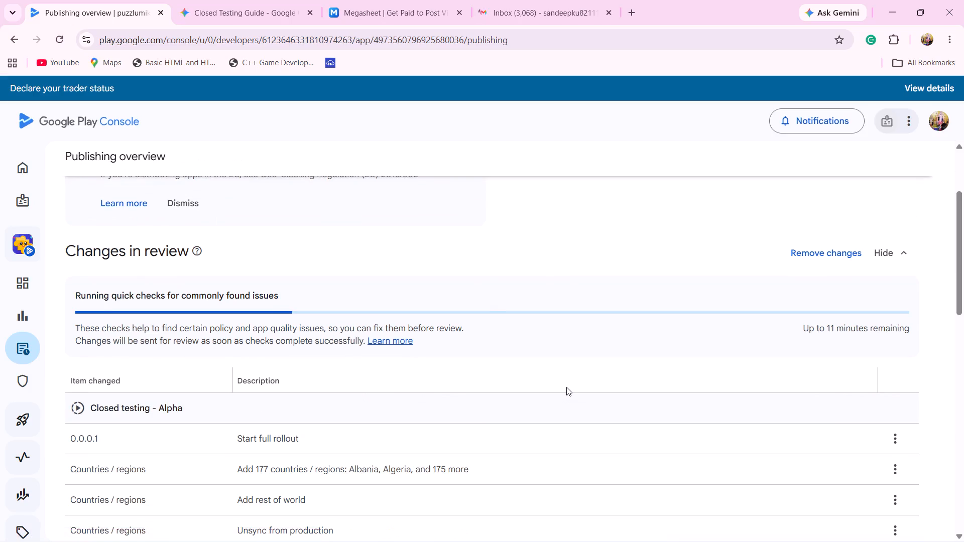
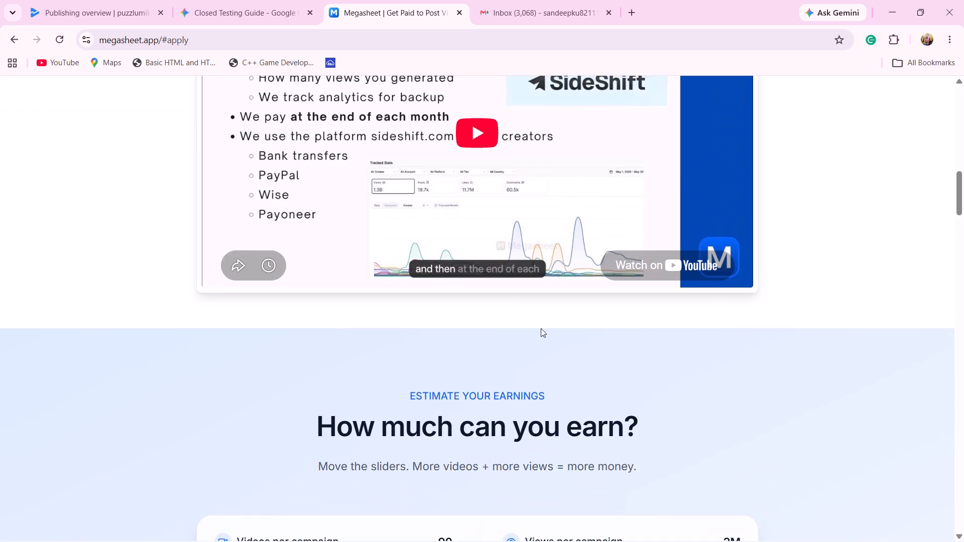
scroll(484, 328, "up", 4)
scroll(478, 333, "down", 1)
scroll(478, 333, "up", 16)
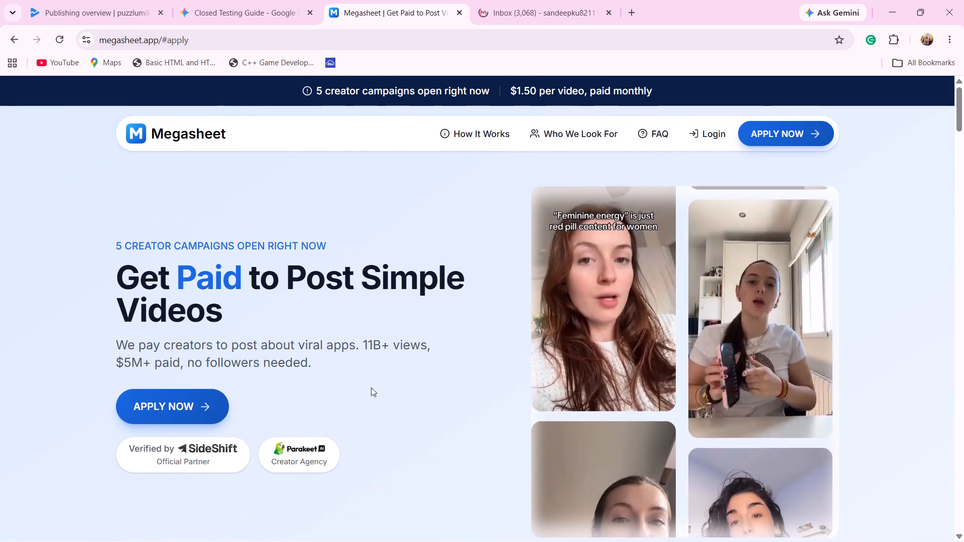
Go to Megasheet's video style application section and check the application status of the Talk to the camera style.
left_click(154, 427)
left_click(162, 419)
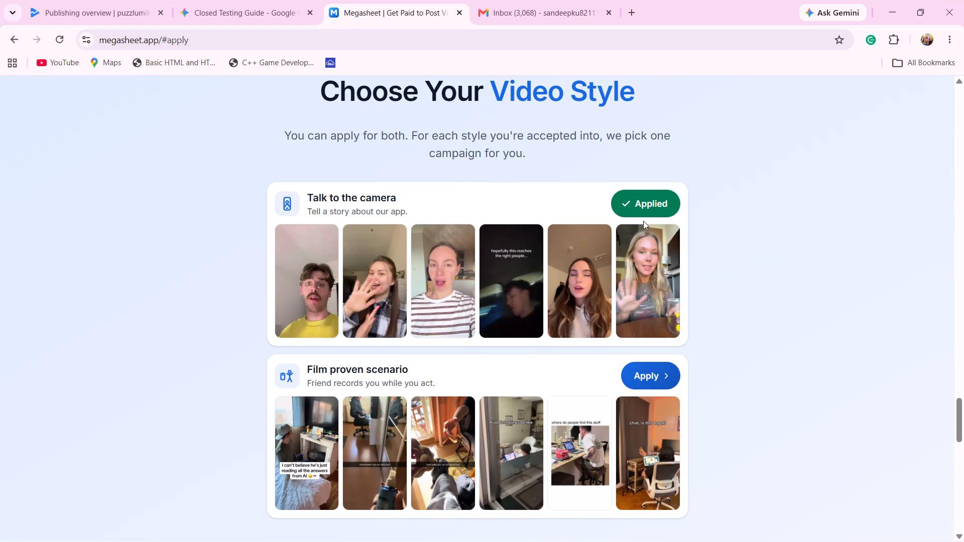
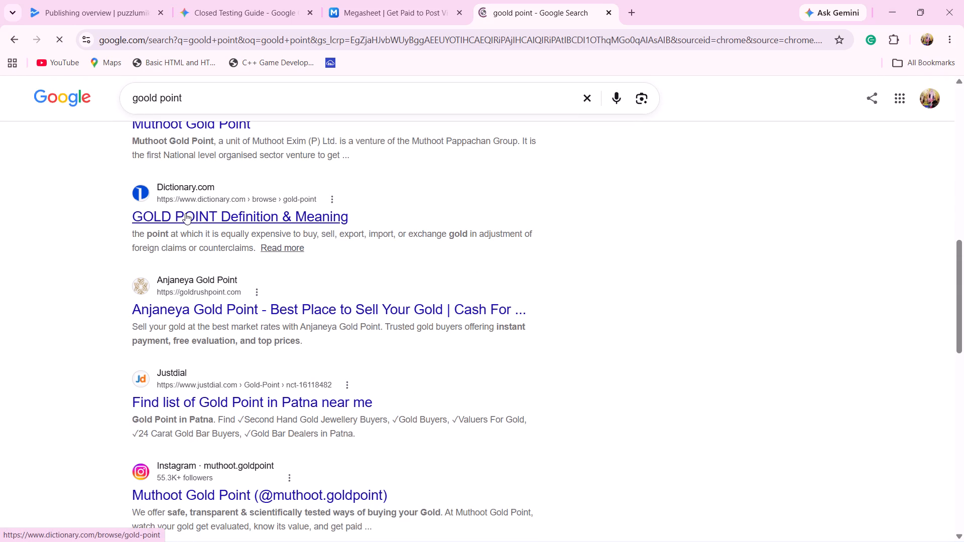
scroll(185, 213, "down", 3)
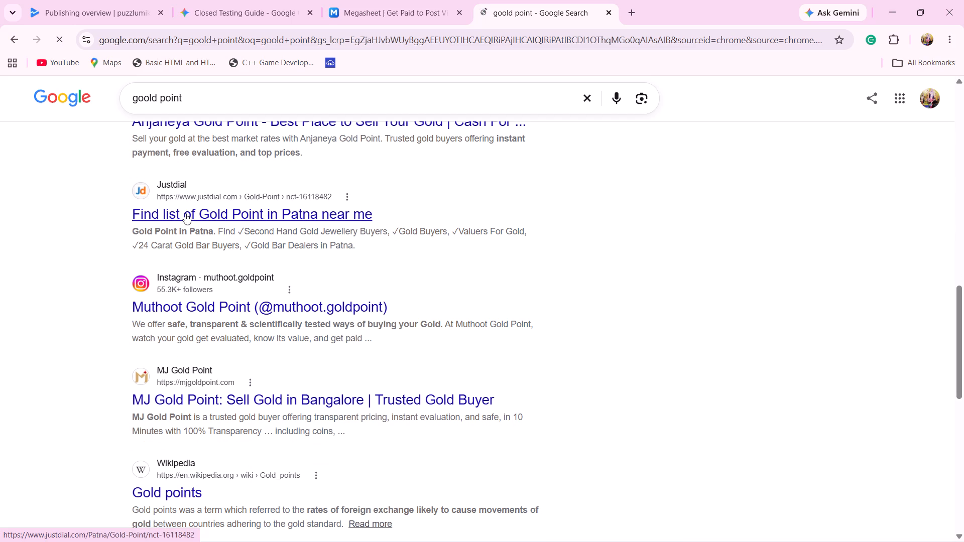